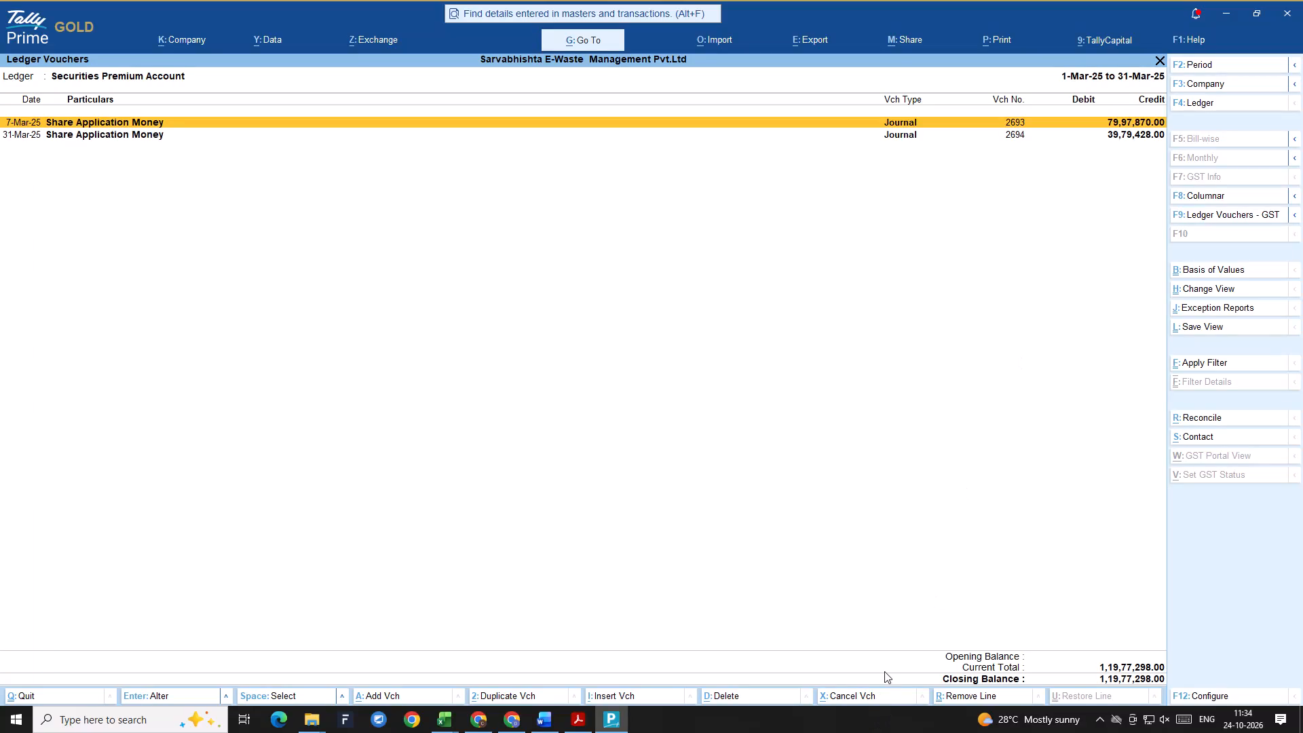
Open the workbook GST PAID AMOUNT(AutoRecovered) from the Downloads folder to view the share premium workings.
click(315, 717)
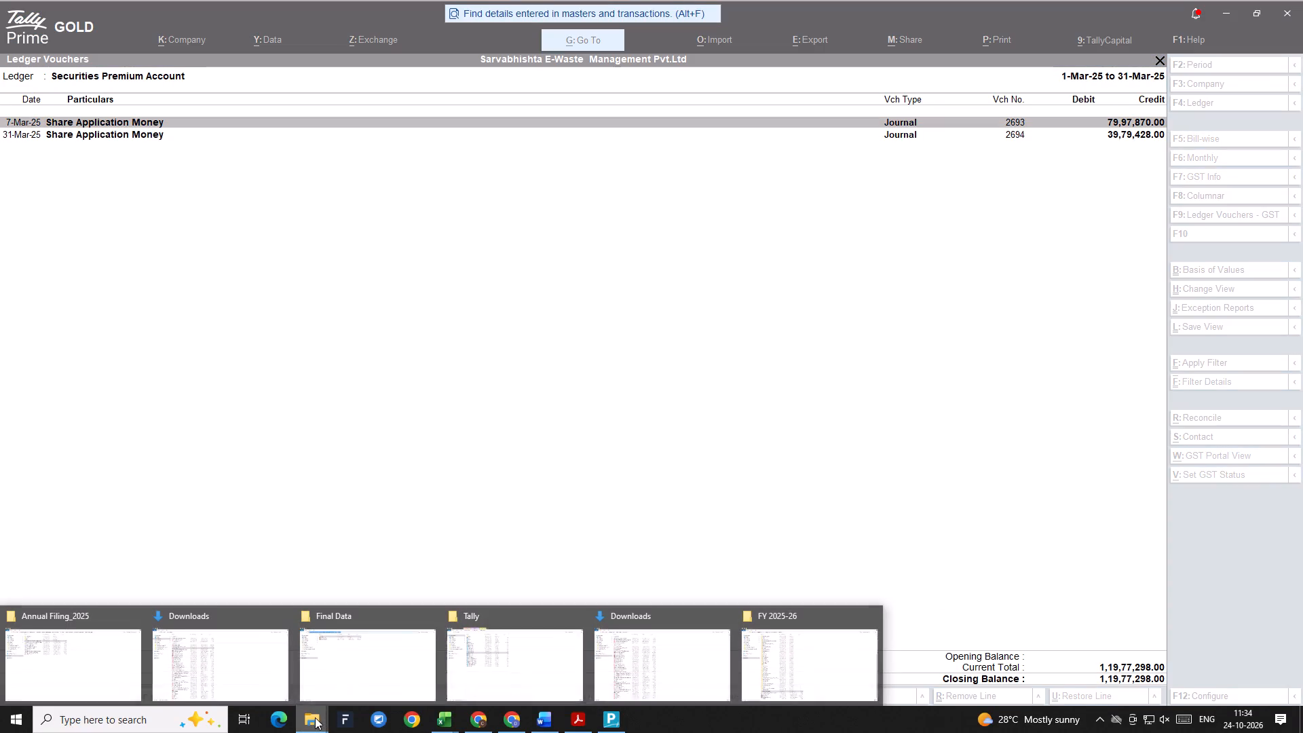
click(204, 653)
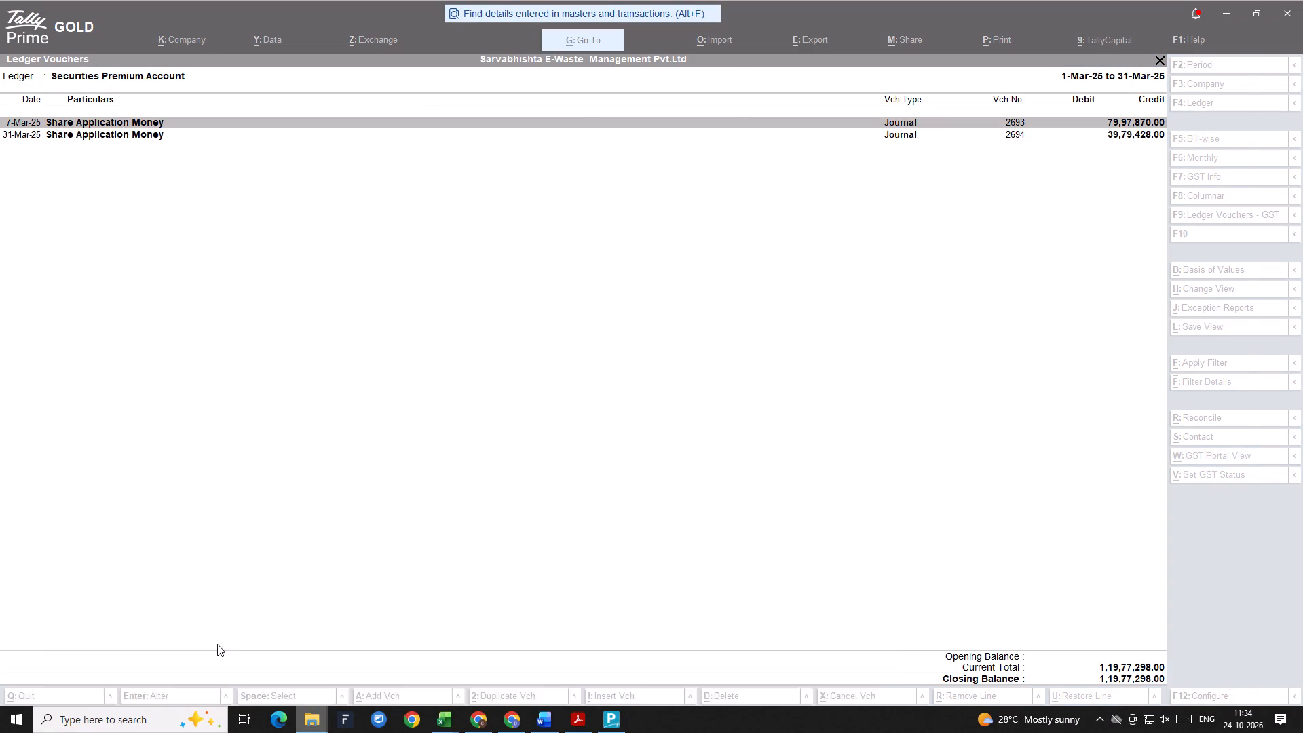
click(96, 108)
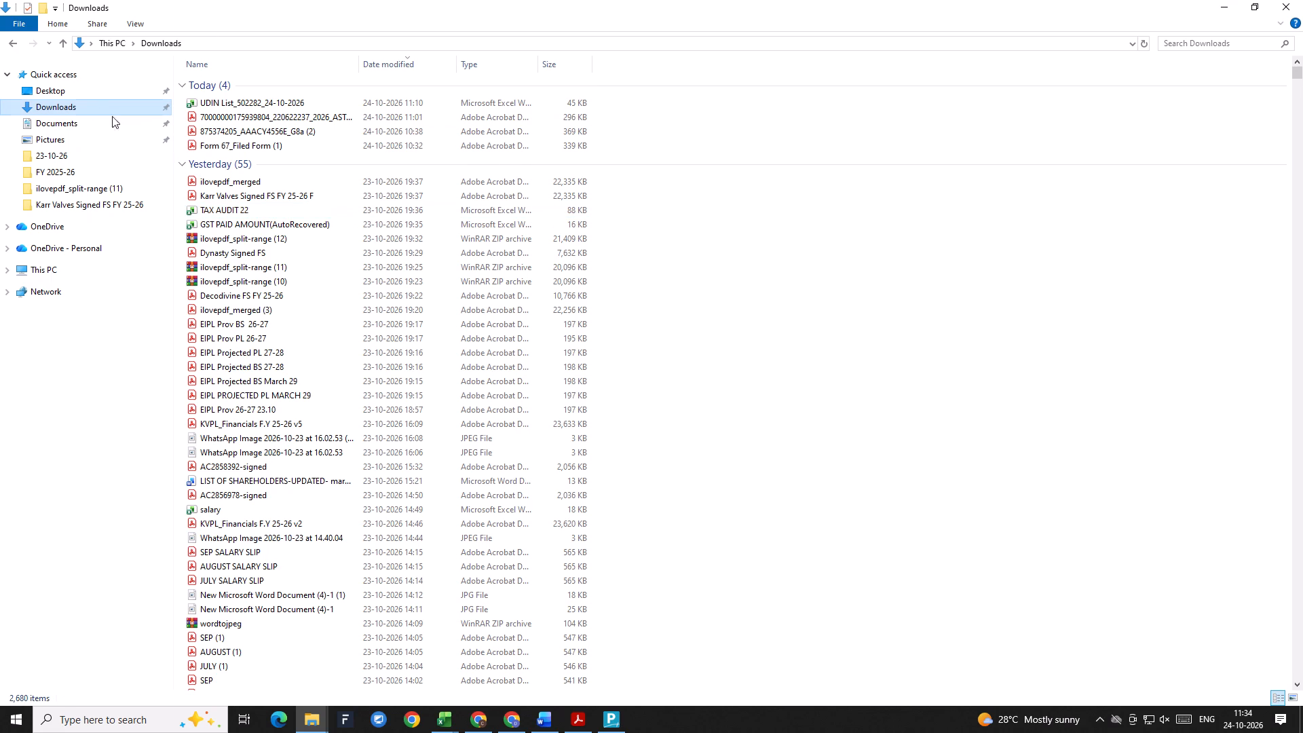
double_click(287, 227)
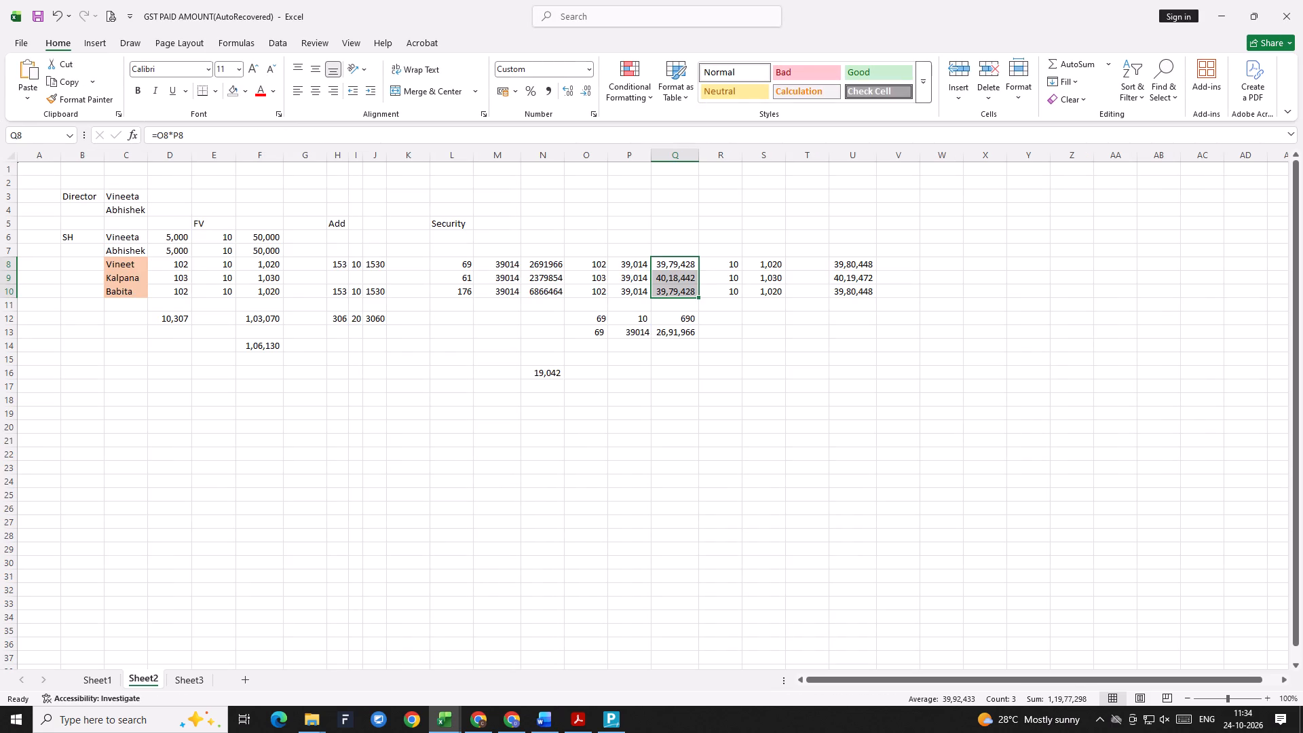
In TallyPrime, examine journal vouchers 2693 and 2694 from the Securities Premium Account ledger.
click(610, 720)
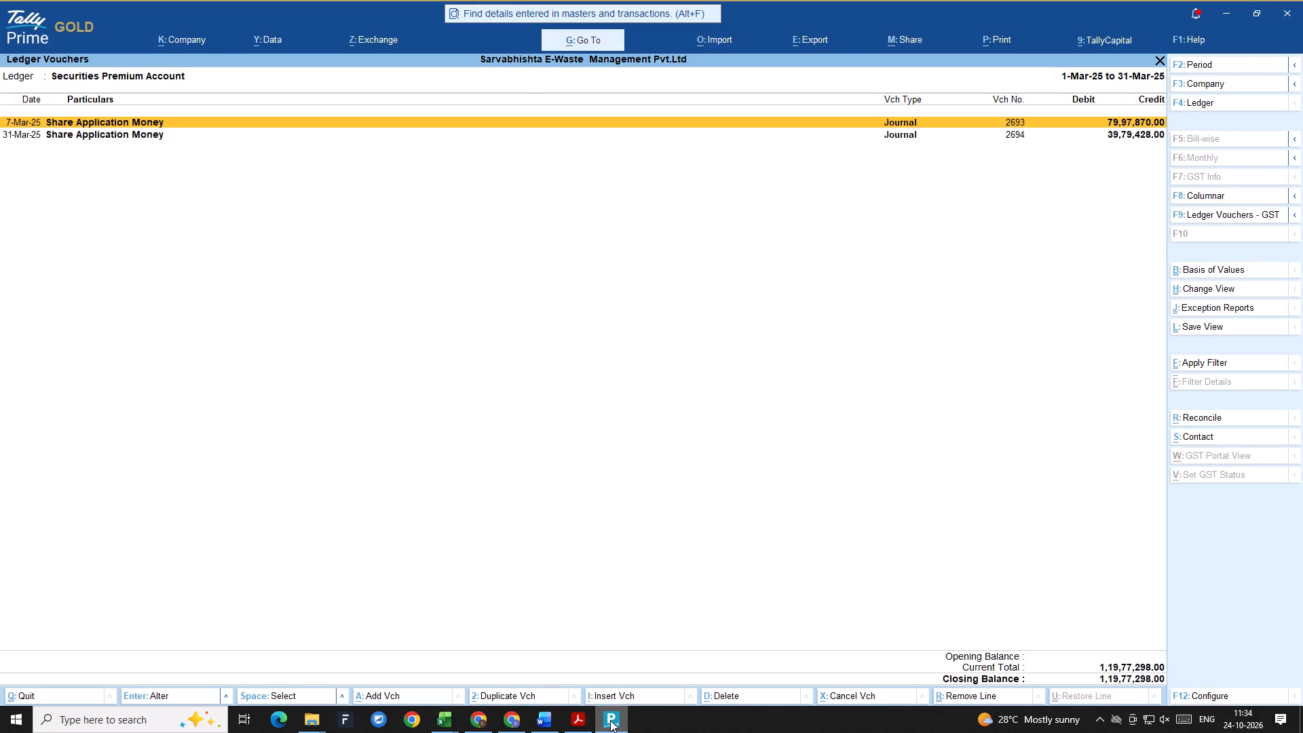
key(Return)
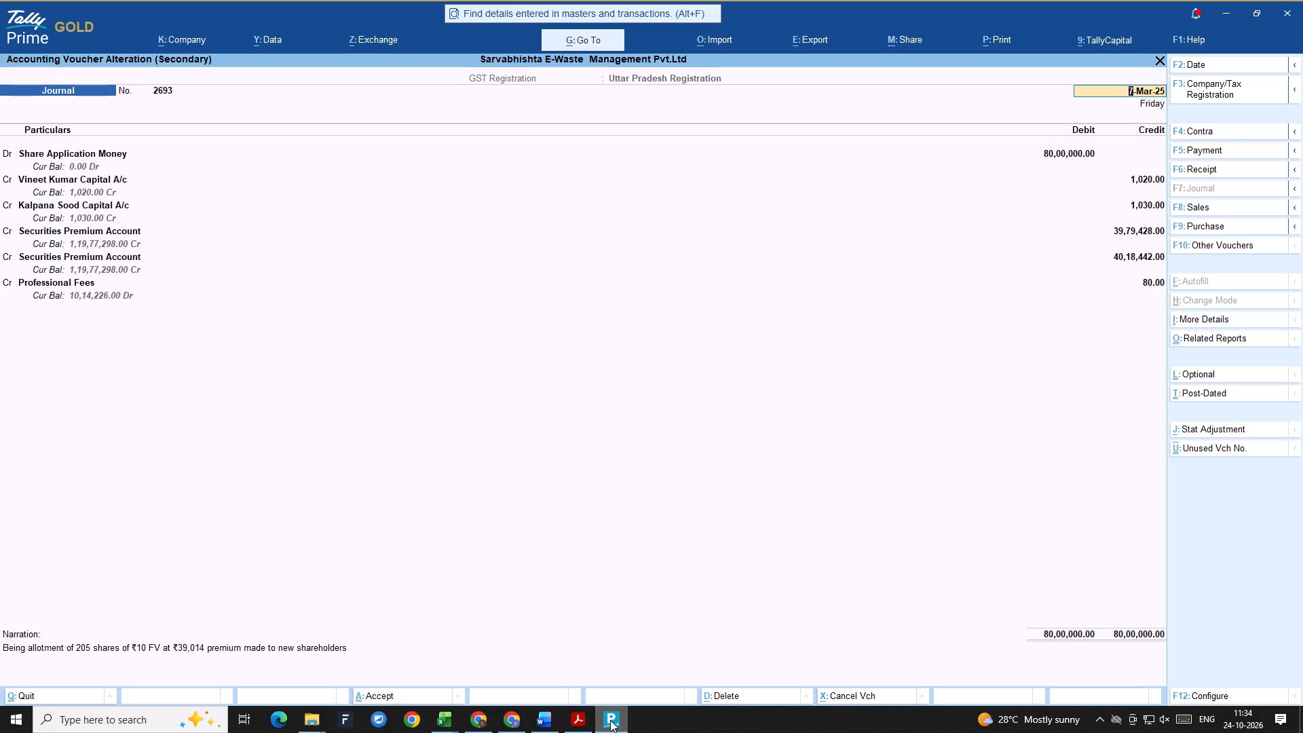
key(Escape)
key(Escape)
key(Escape)
key(Return)
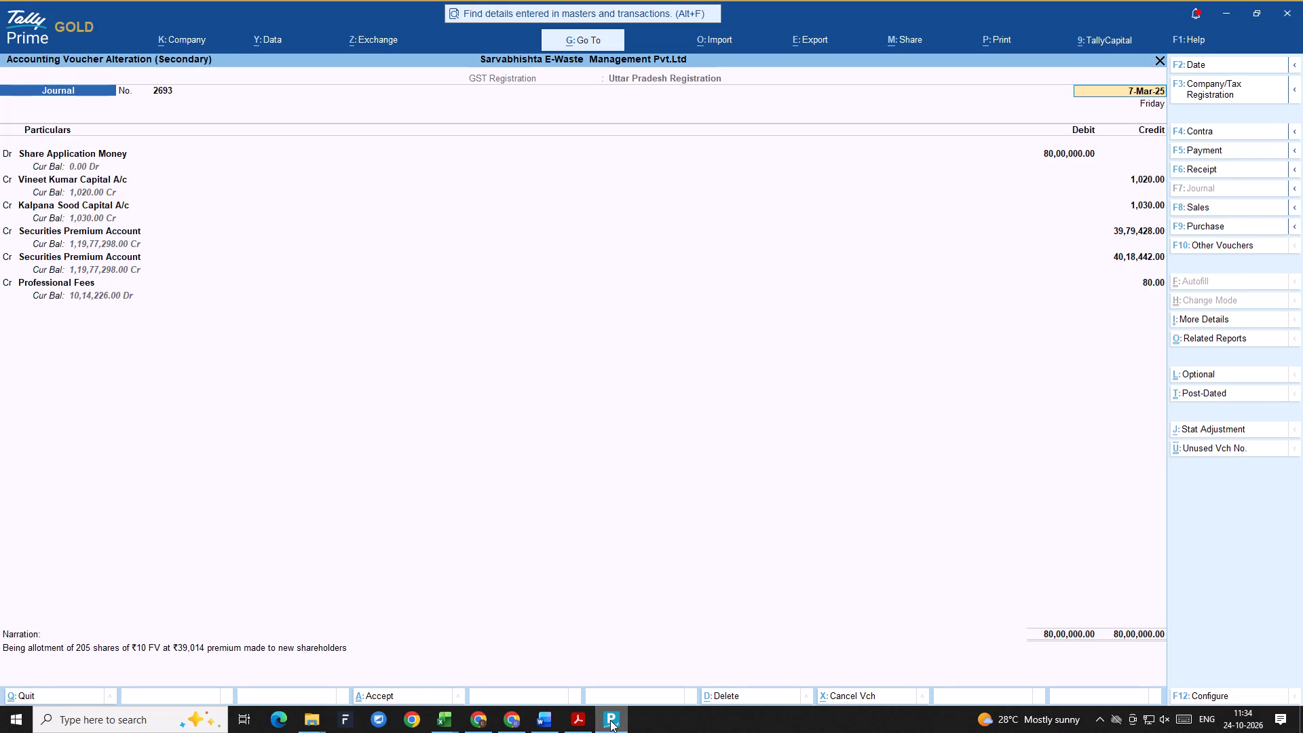
key(Escape)
key(Escape)
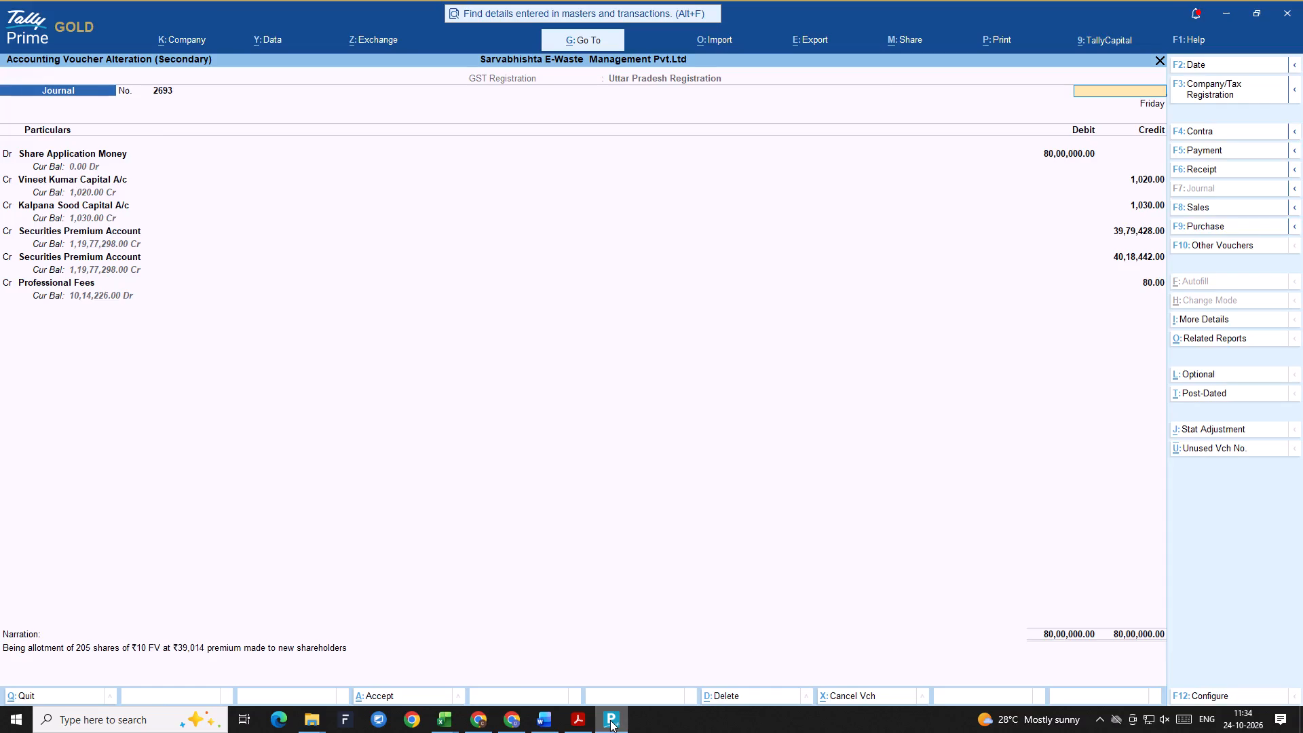
key(Escape)
key(Down)
key(Return)
key(Escape)
key(Escape)
key(Escape)
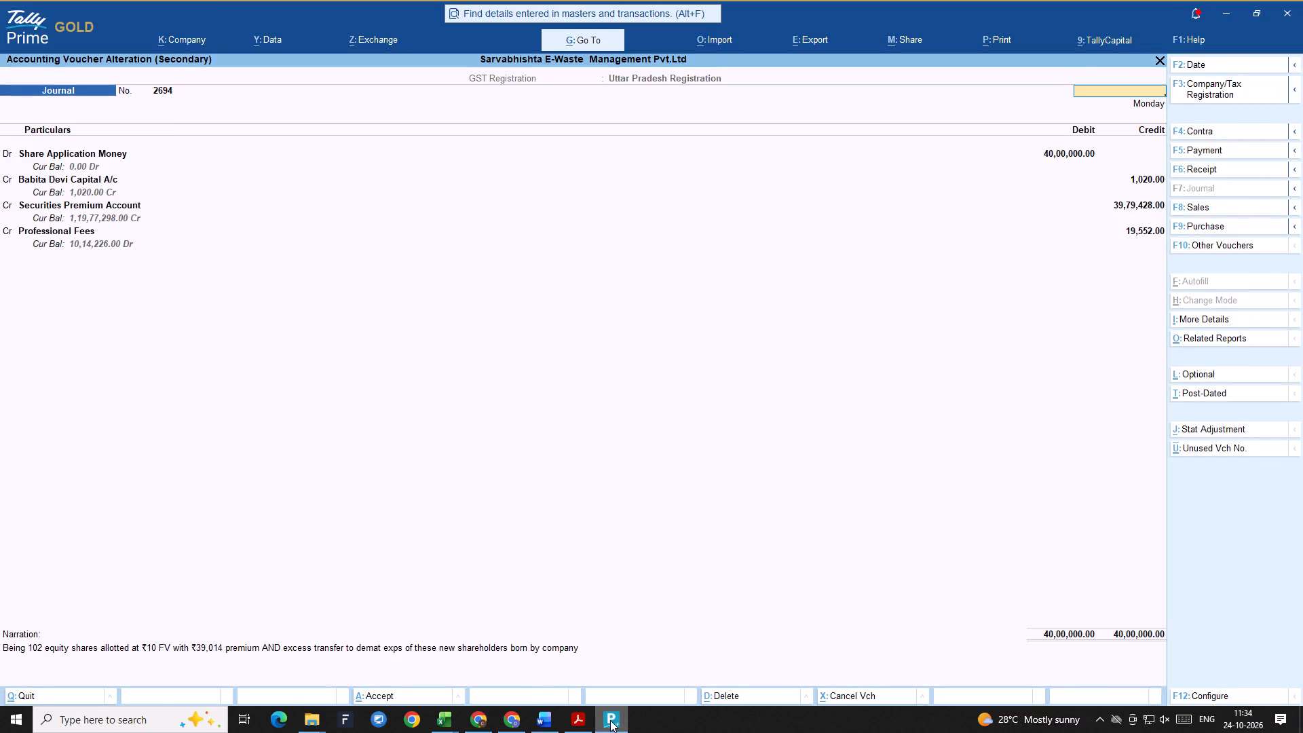
Leave the Securities Premium report and display the Share Application Money ledger vouchers for 1-Apr-24 to 31-Mar-25.
key(Escape)
key(Escape)
key(Escape)
key(Escape)
key(Escape)
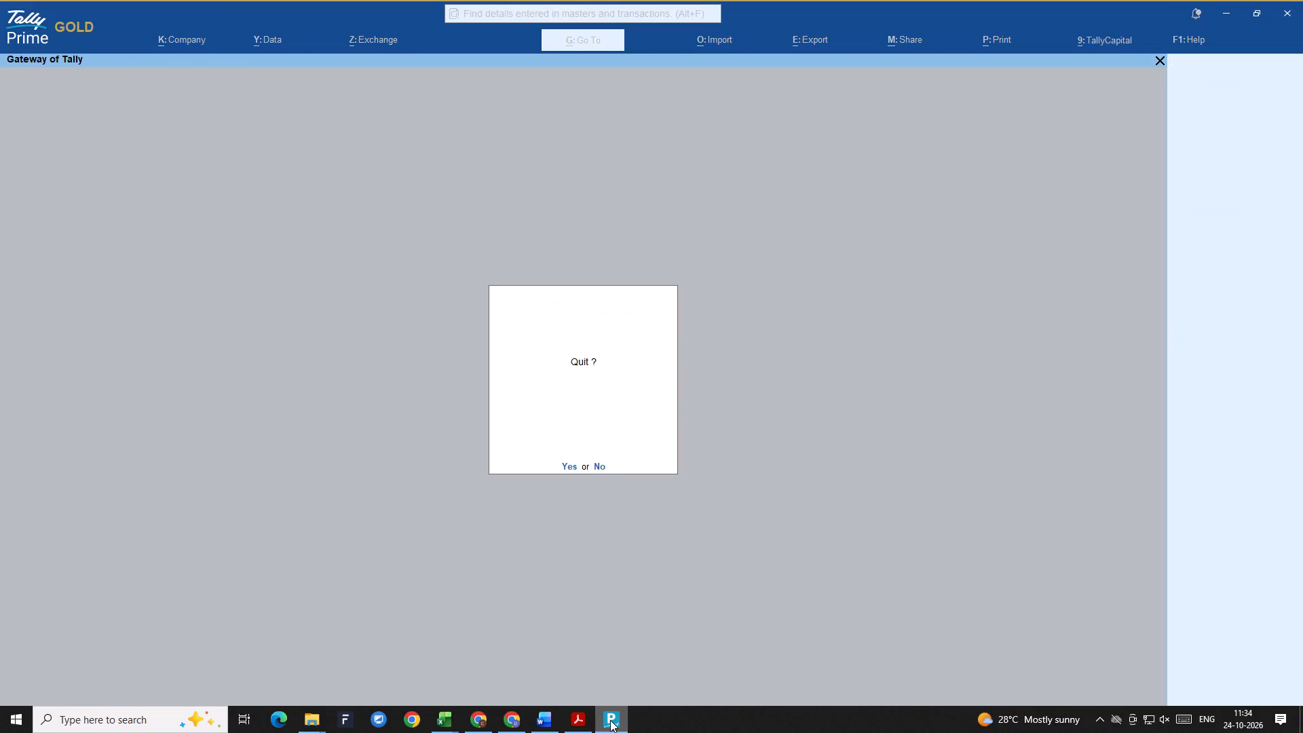
key(Escape)
text(DALSHARE A)
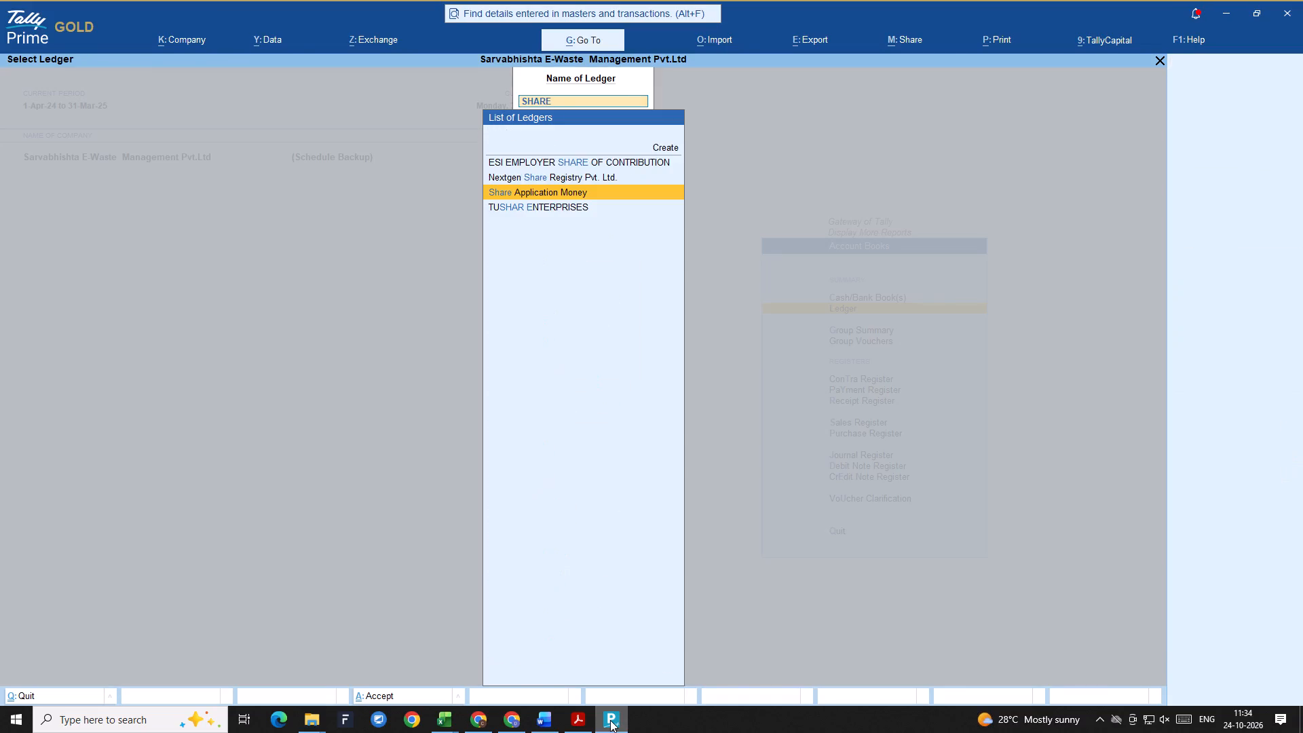
key(Return)
key(alt+F2)
key(Escape)
key(Return)
key(Escape)
key(Return)
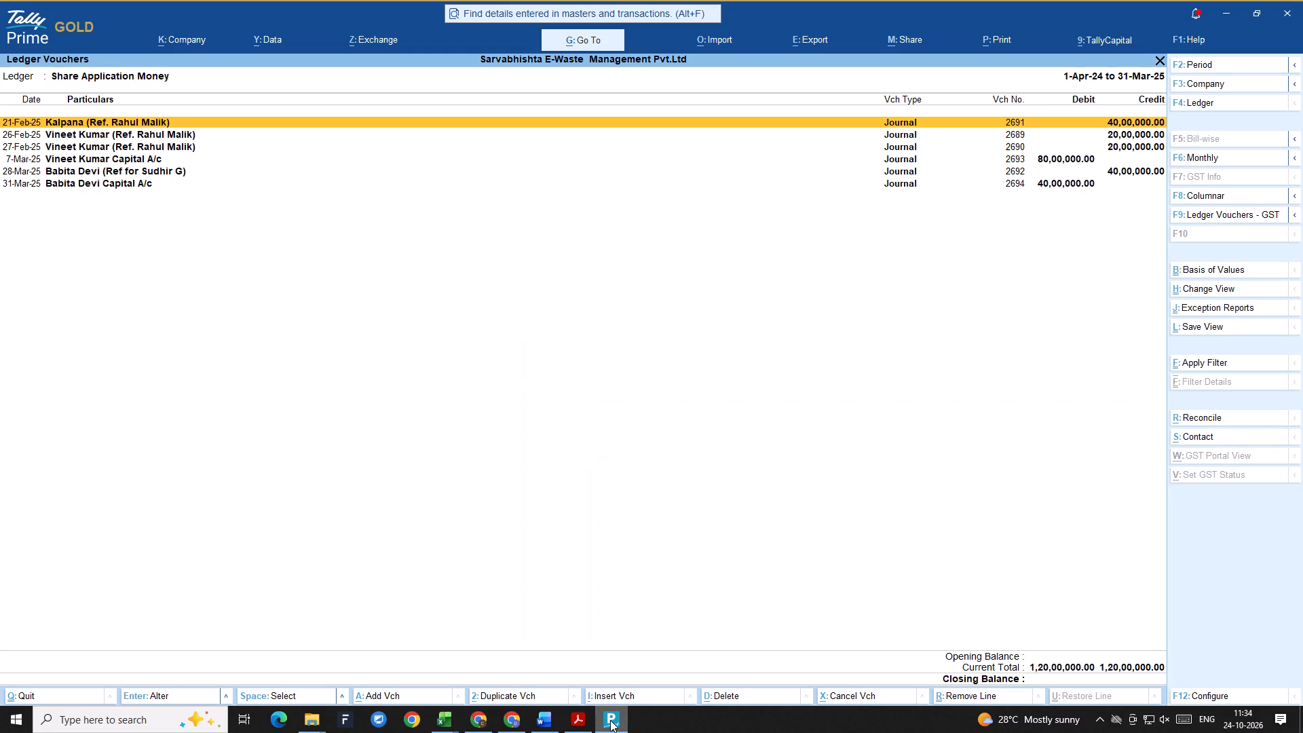
Examine the 21-Feb-25 journal voucher 2691 in the Share Application Money ledger and return to the voucher list.
key(Down)
key(Down)
key(Up)
key(Up)
key(Return)
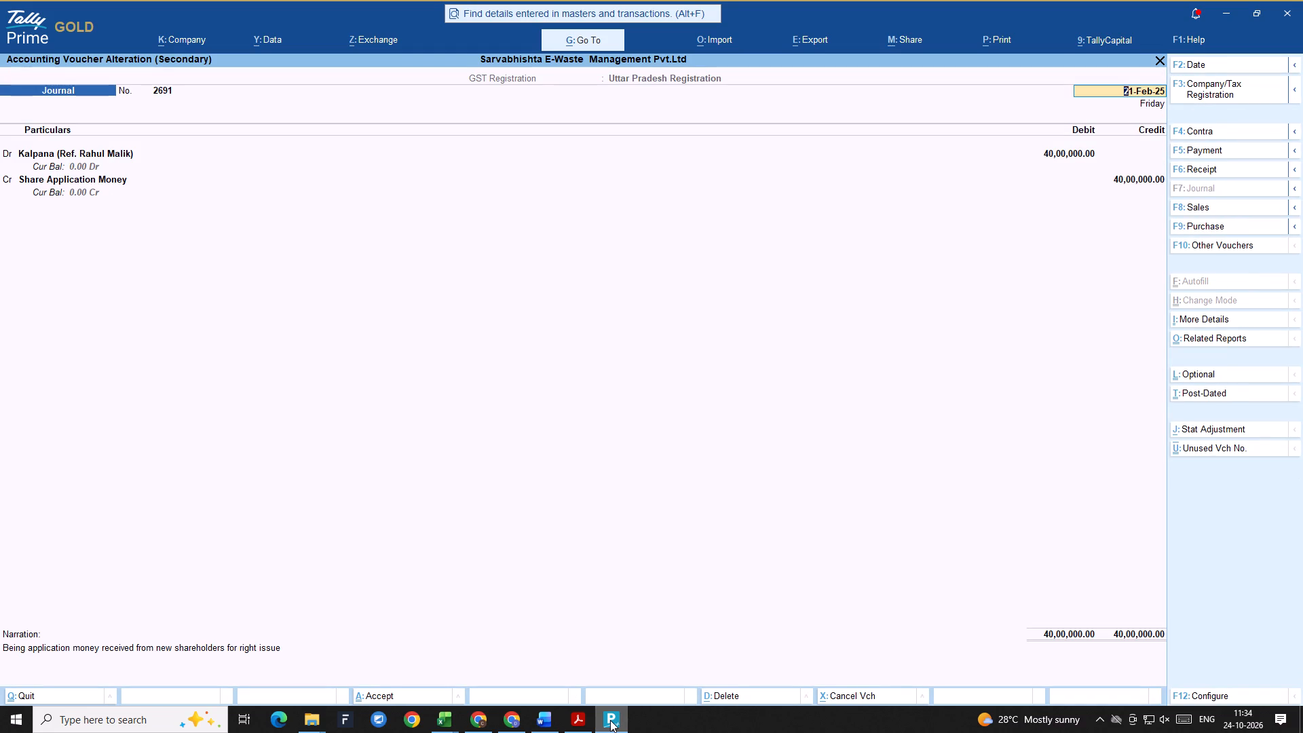
key(Escape)
key(Escape)
key(Escape)
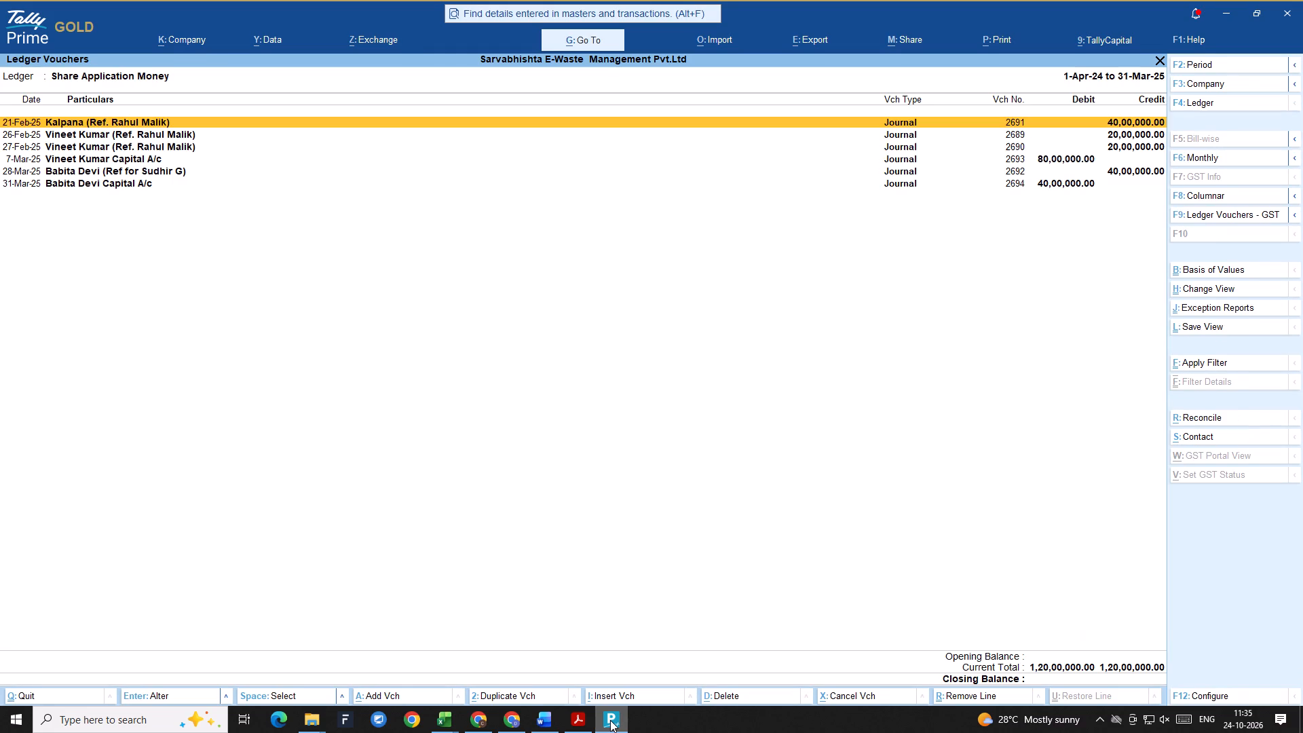
Go through the ledger's remaining entries and examine the 7-Mar-25 share allotment journal, voucher 2693.
key(Down)
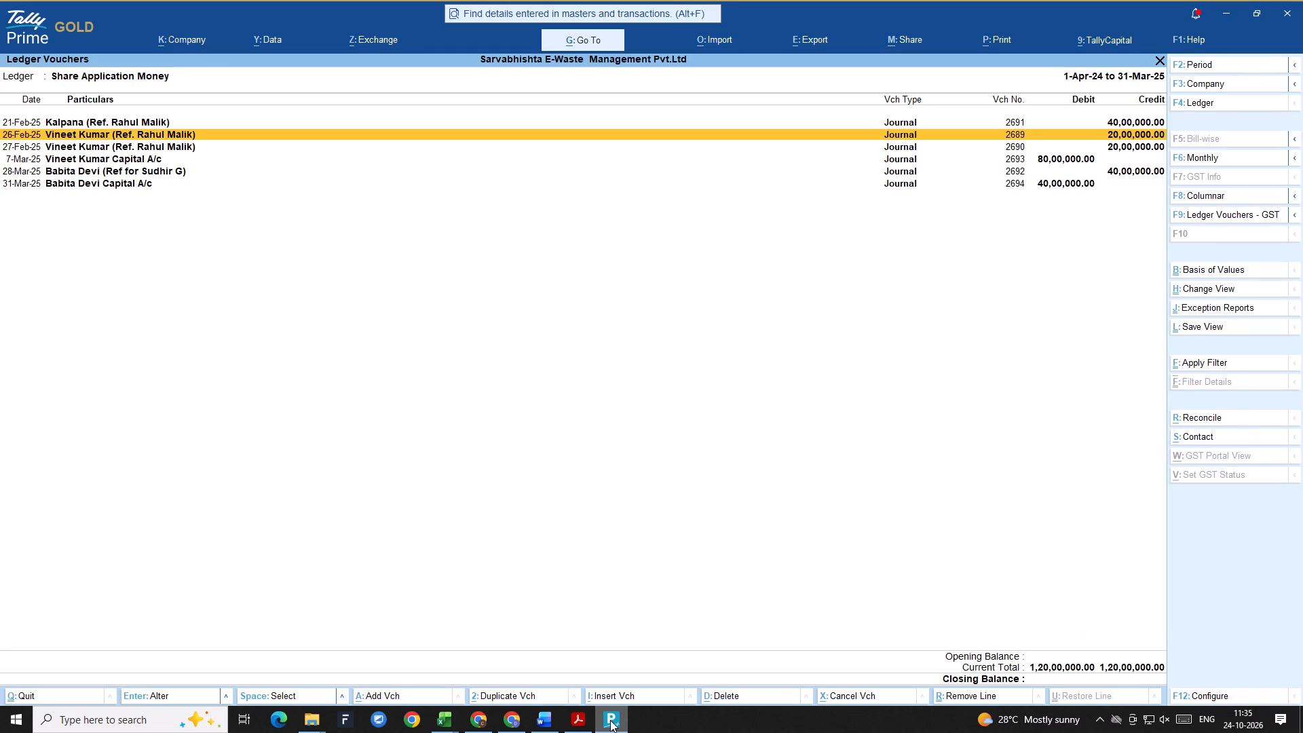
key(Down)
key(Down)
key(Down)
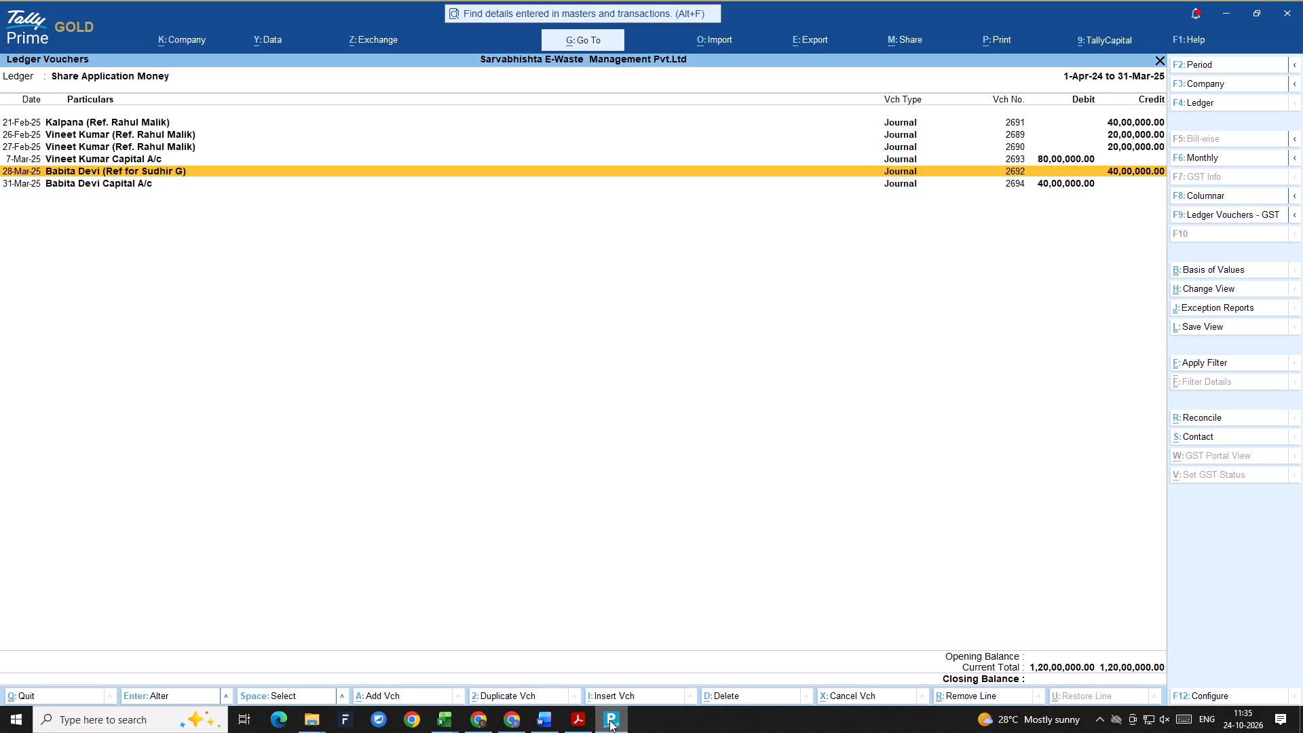
key(Up)
key(Return)
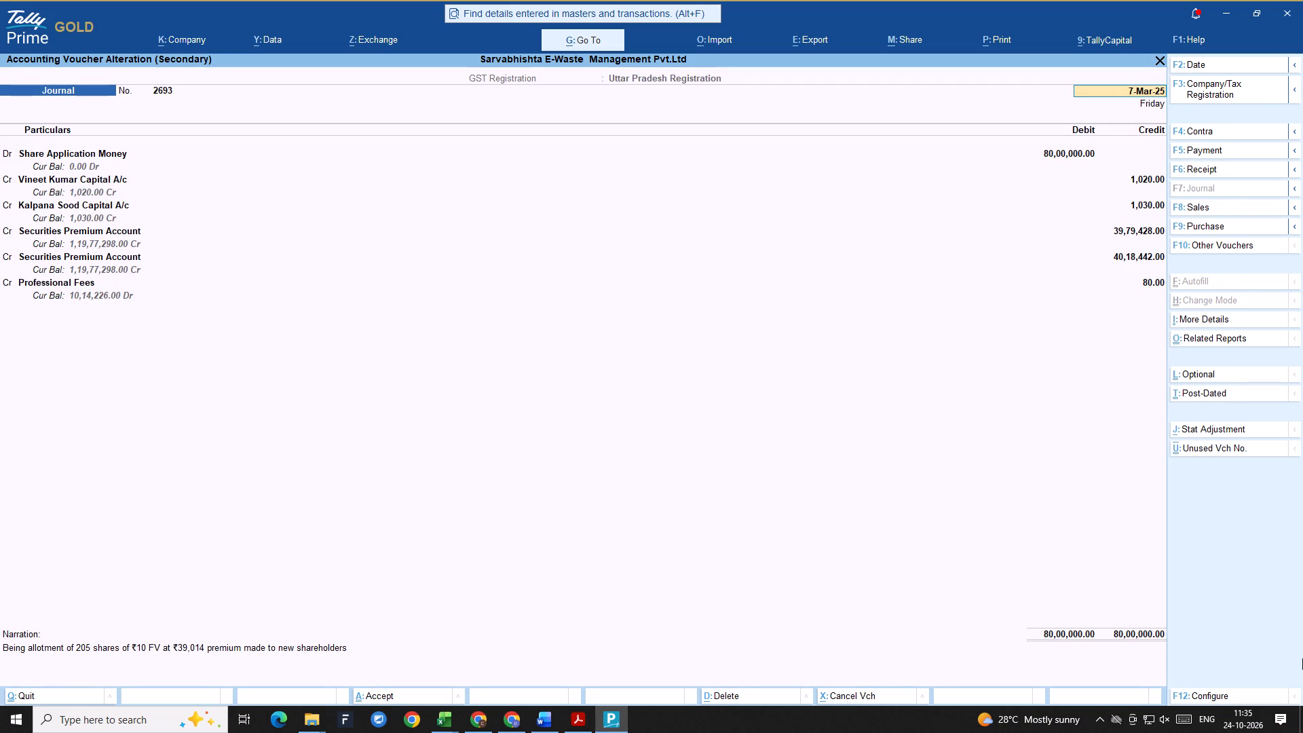
key(Escape)
key(Escape)
key(Escape)
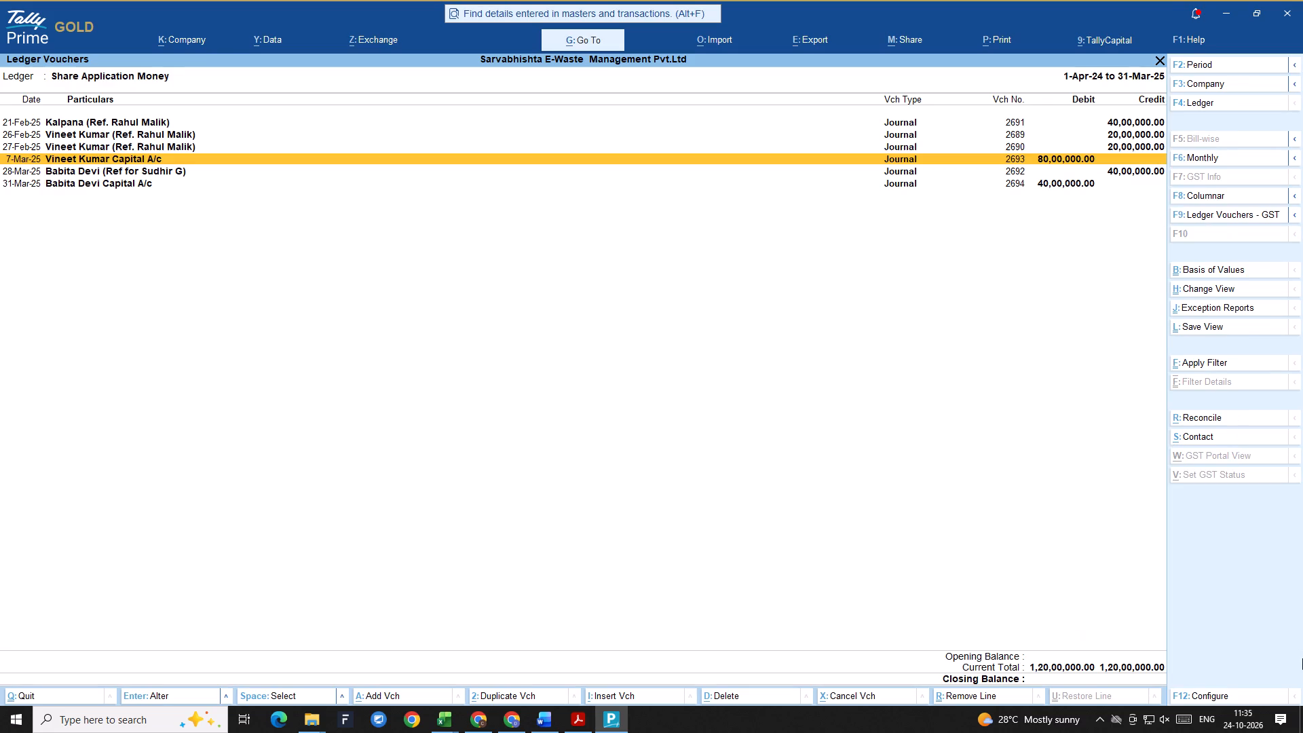
Compare the application money journal 2691 with the share allotment journal 2693 by reopening each voucher.
key(Up)
key(Up)
key(Up)
key(Return)
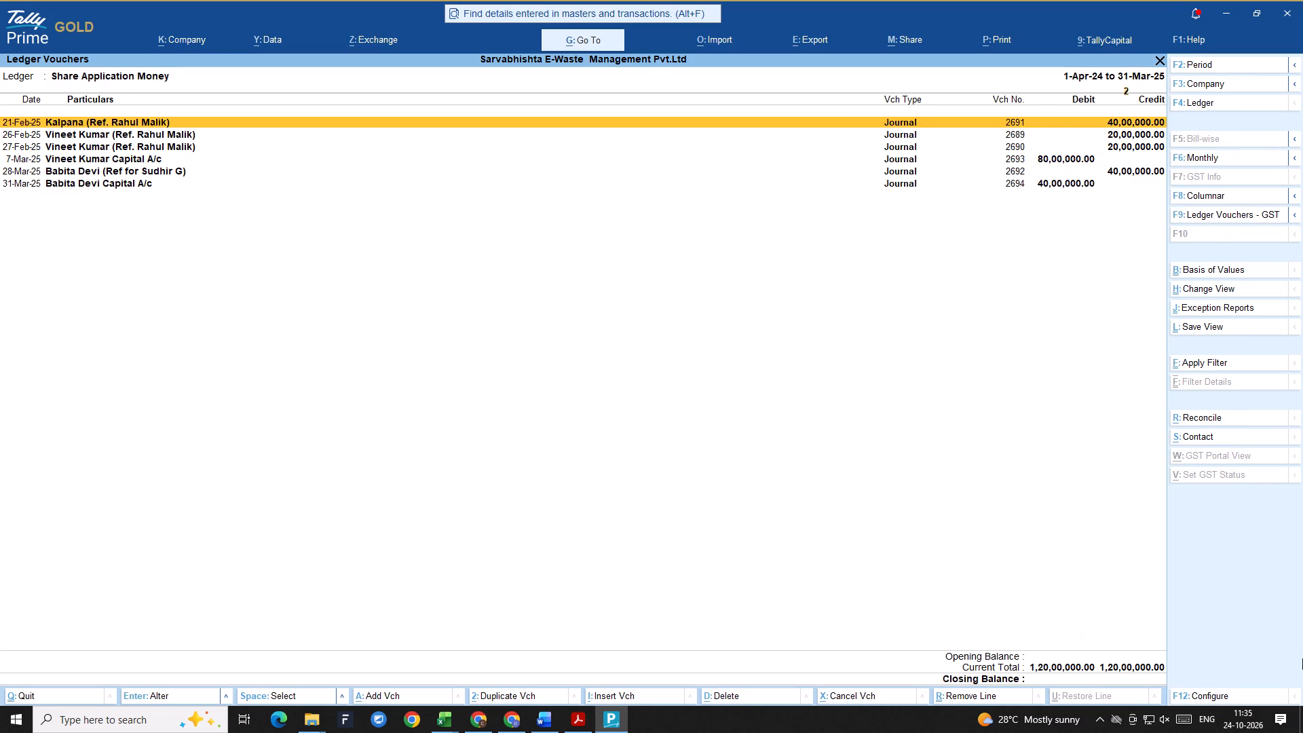
key(Escape)
key(Escape)
key(Escape)
key(Down)
key(Down)
key(Down)
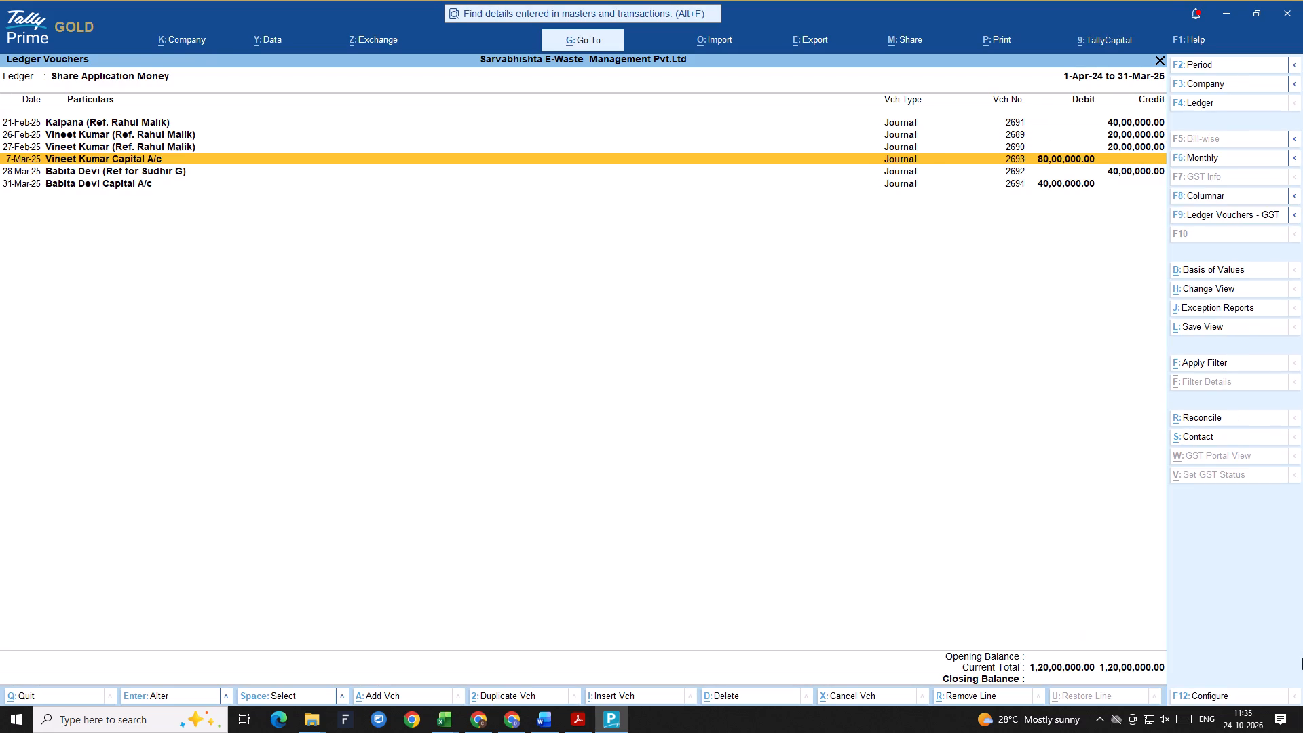
key(Return)
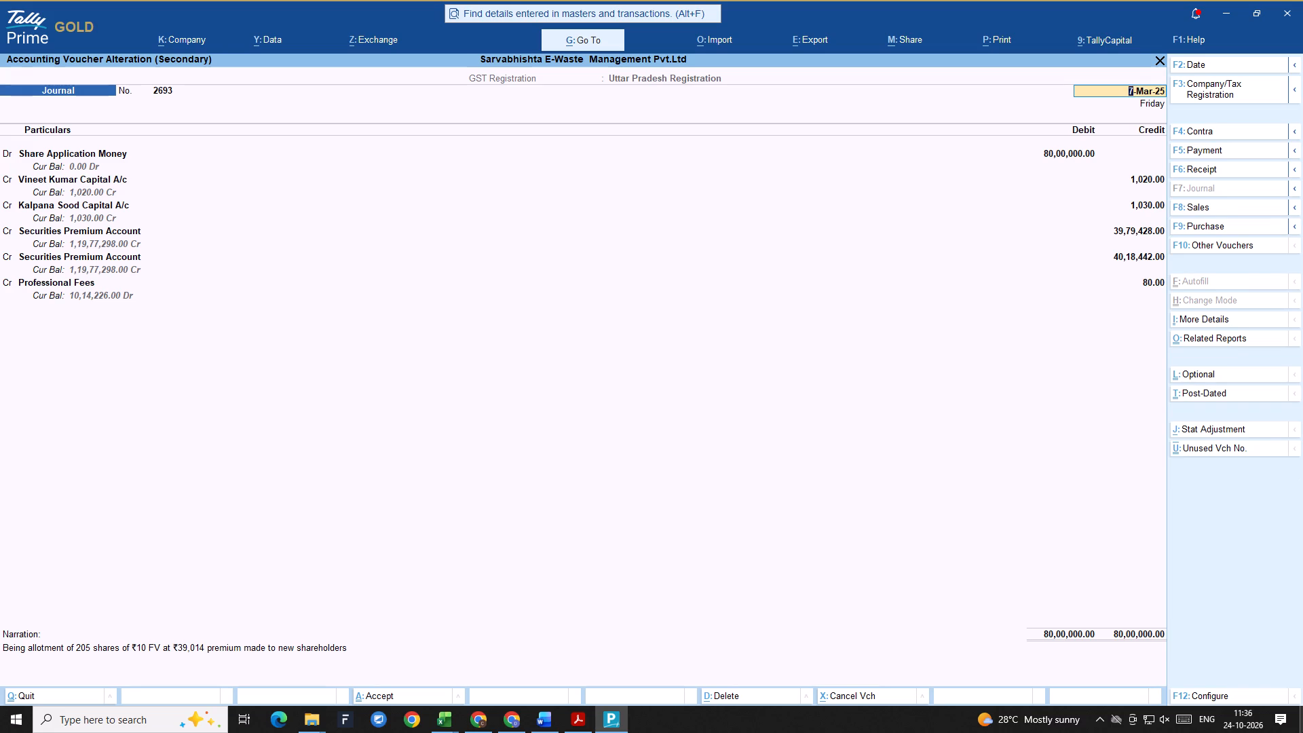
key(Escape)
key(Escape)
key(Escape)
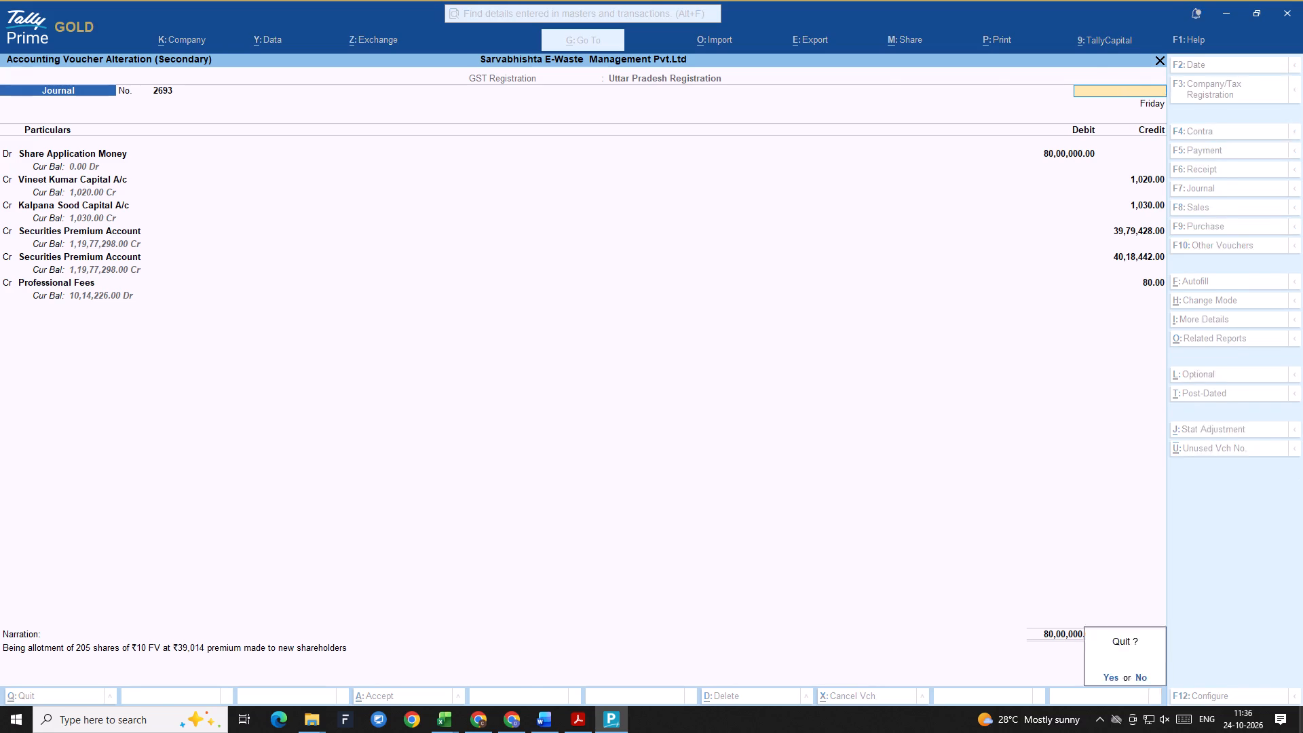
Recheck journal voucher 2691 dated 21-Feb-25, and return to the ledger selection.
key(Up)
key(Up)
key(Up)
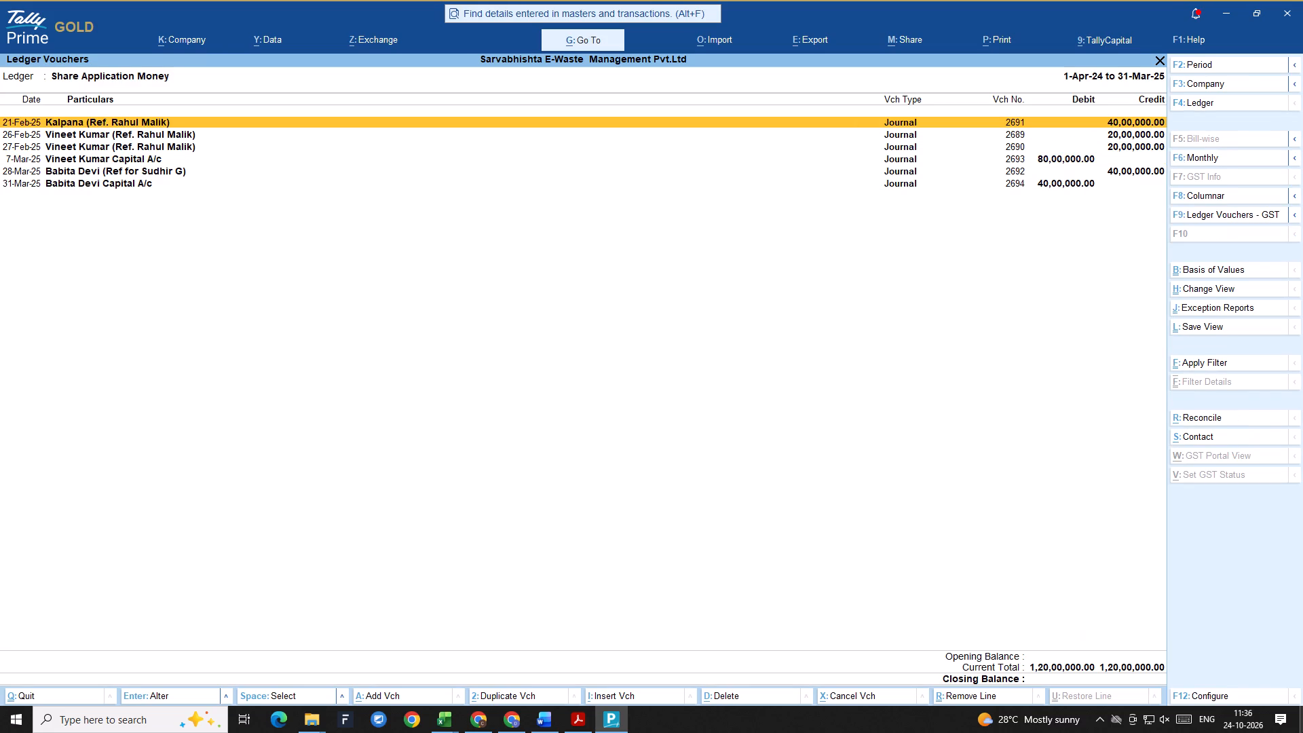
key(Return)
key(Escape)
key(Escape)
key(Escape)
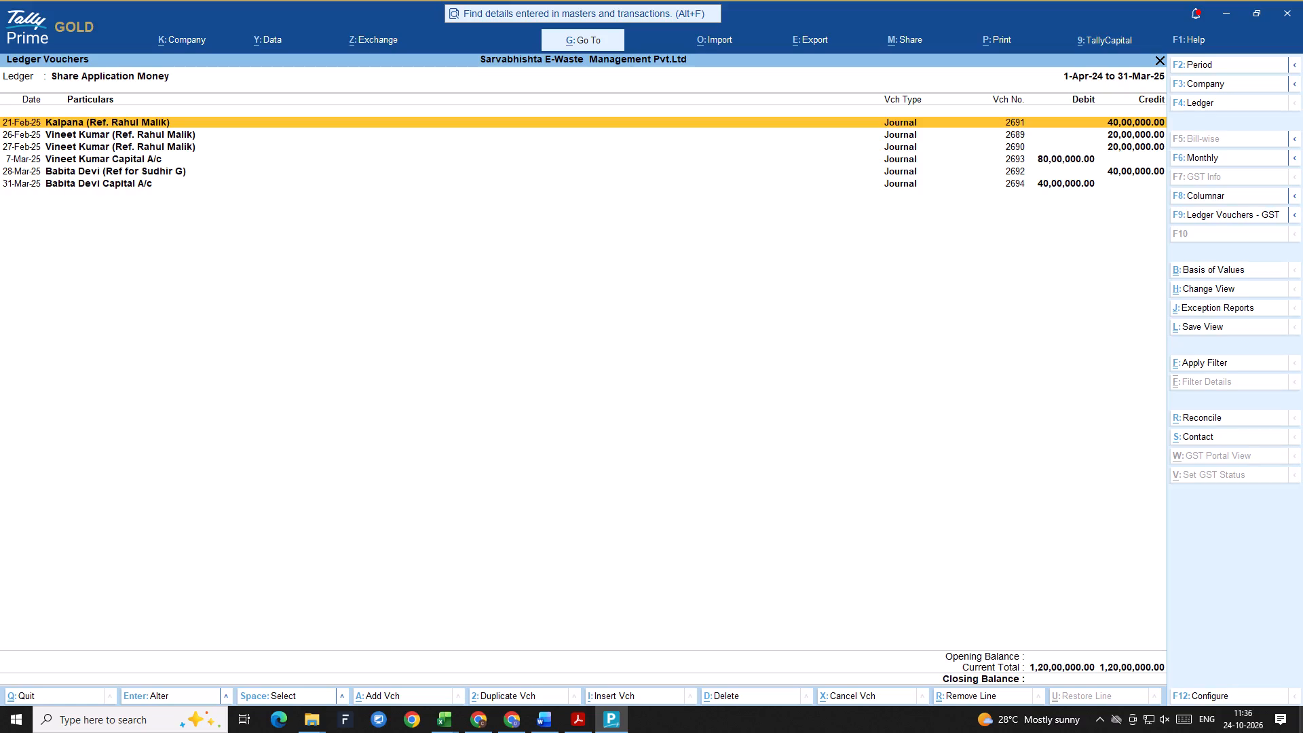
key(Escape)
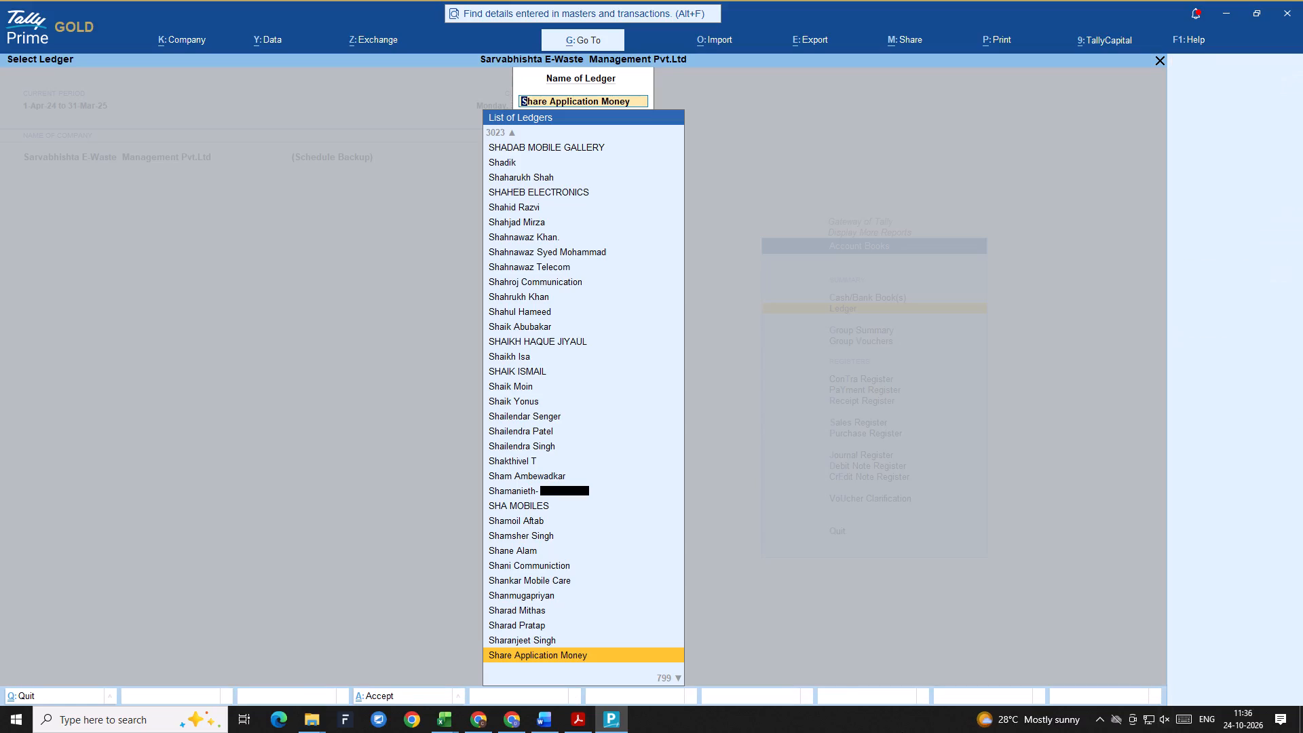
Switch to File Explorer and open the Sarvabhishta folder inside FY 2025-26 of the 3. Tax Audit folder.
click(304, 732)
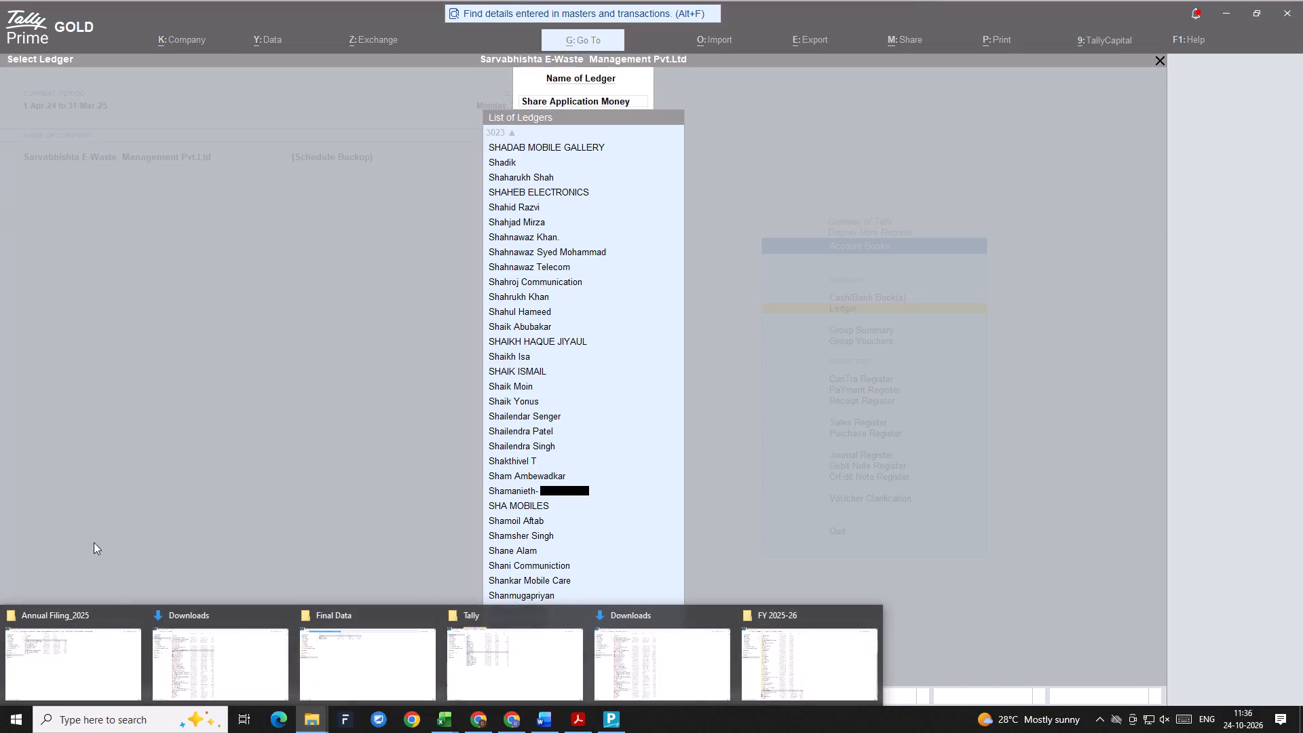
click(375, 651)
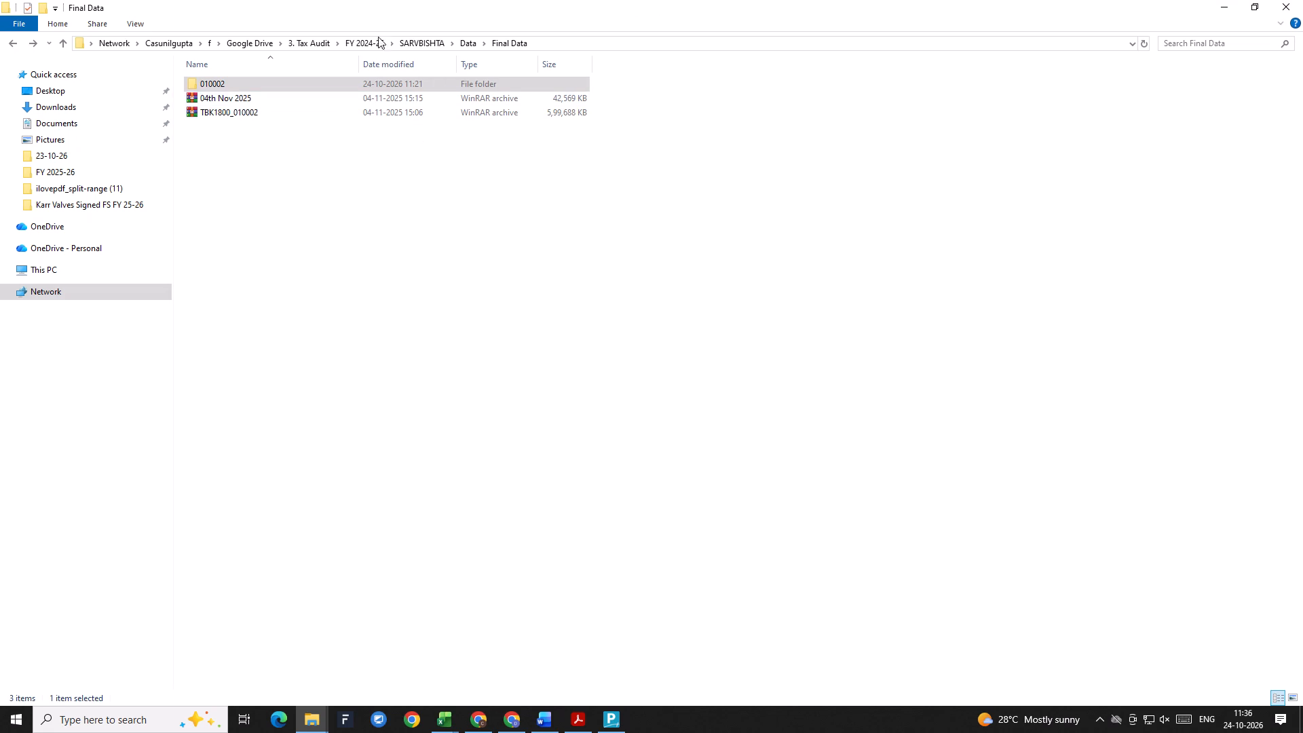
click(316, 729)
click(502, 681)
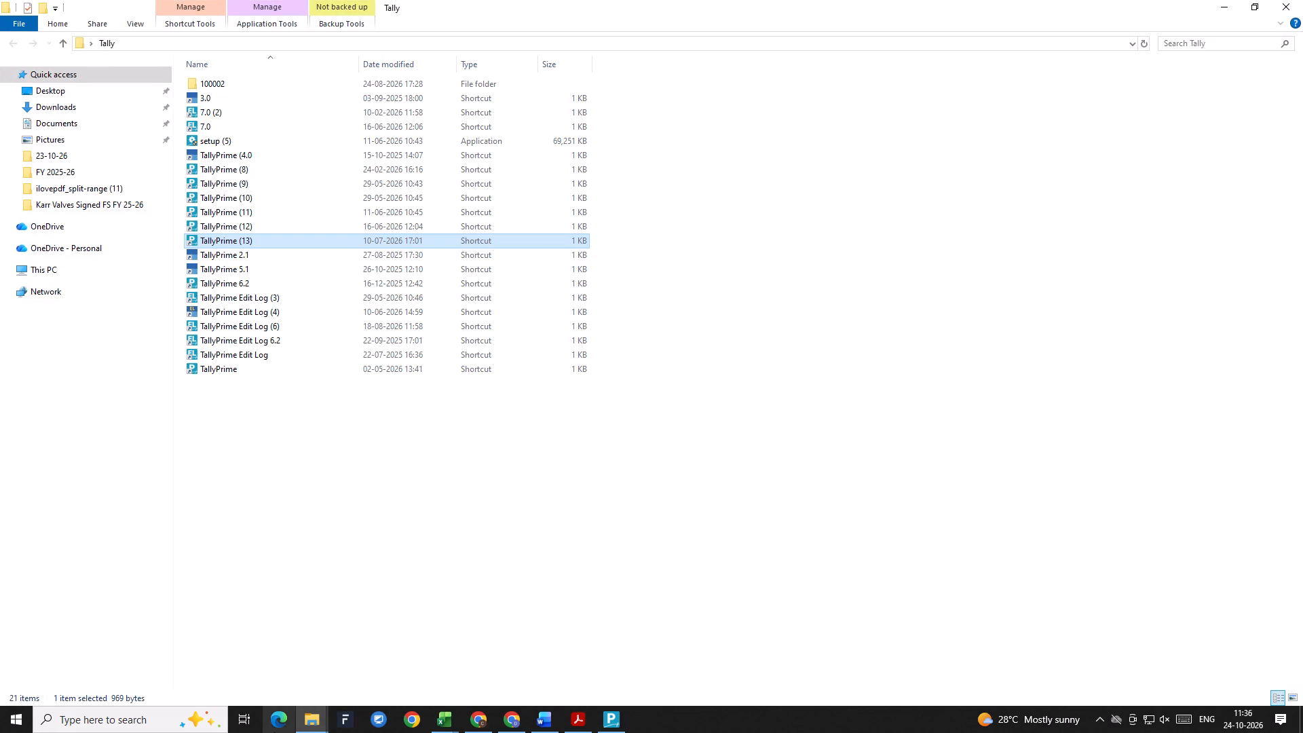
click(314, 722)
click(755, 674)
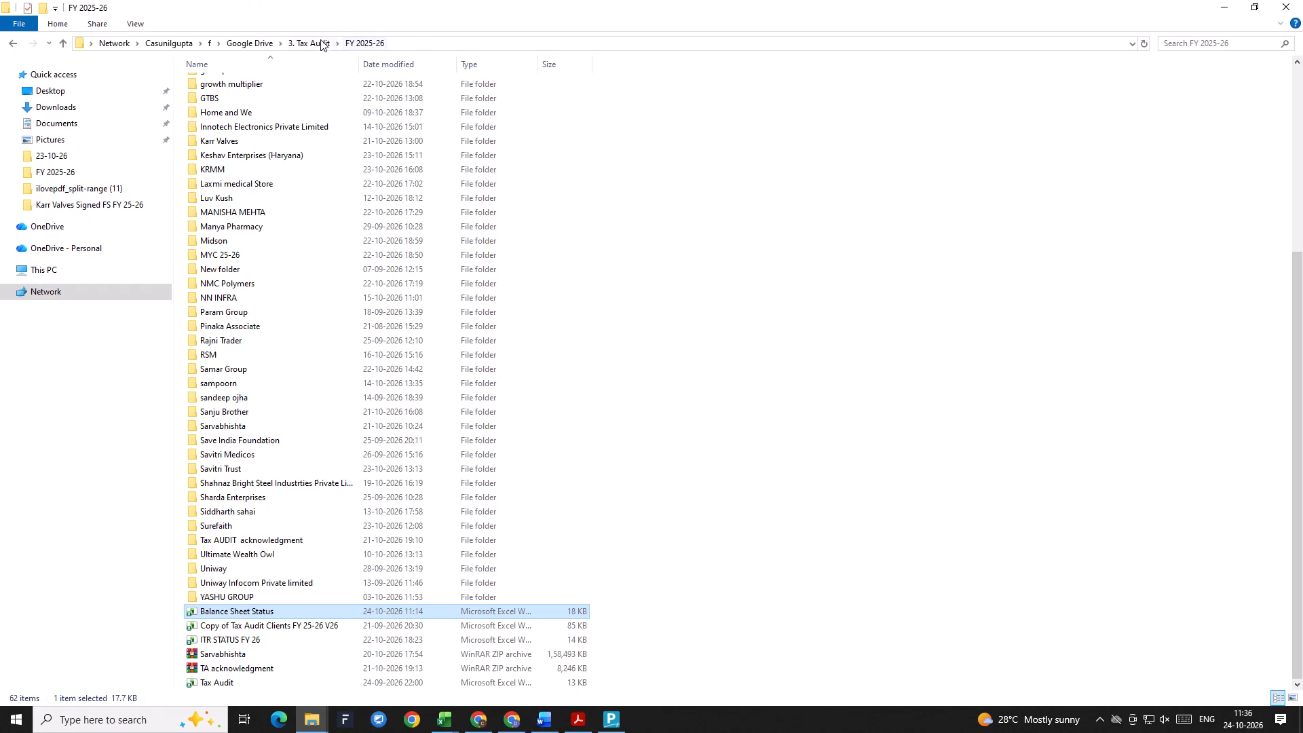
click(320, 44)
key(Return)
key(Down)
key(Down)
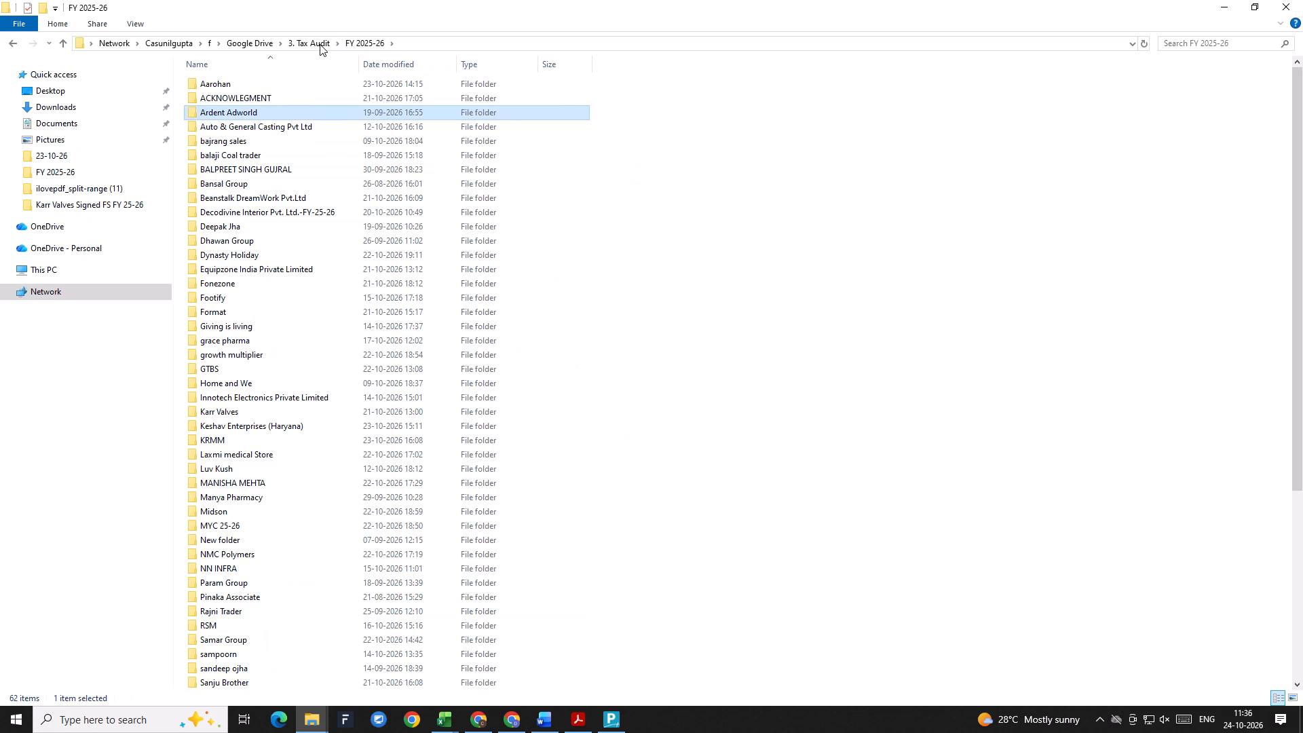
key(Down)
key(Down)
key(Down)
key(Down)
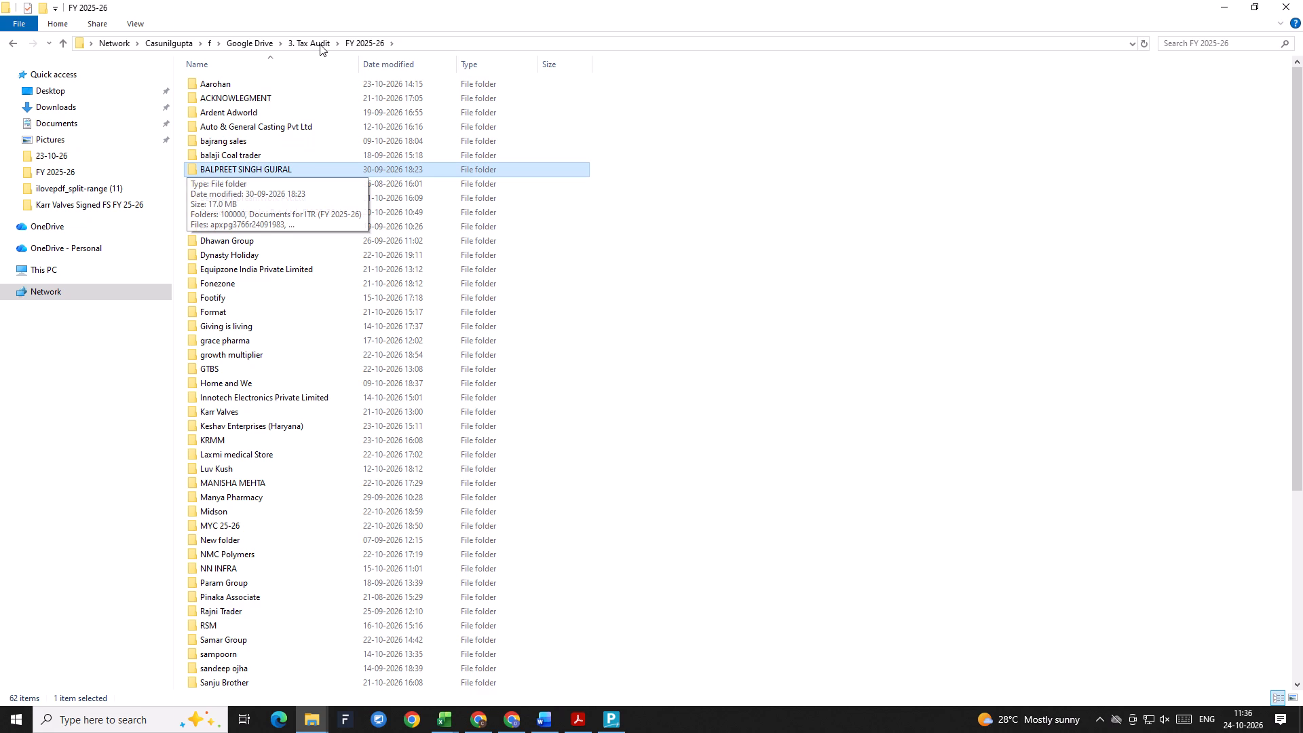
text(SAR)
key(Return)
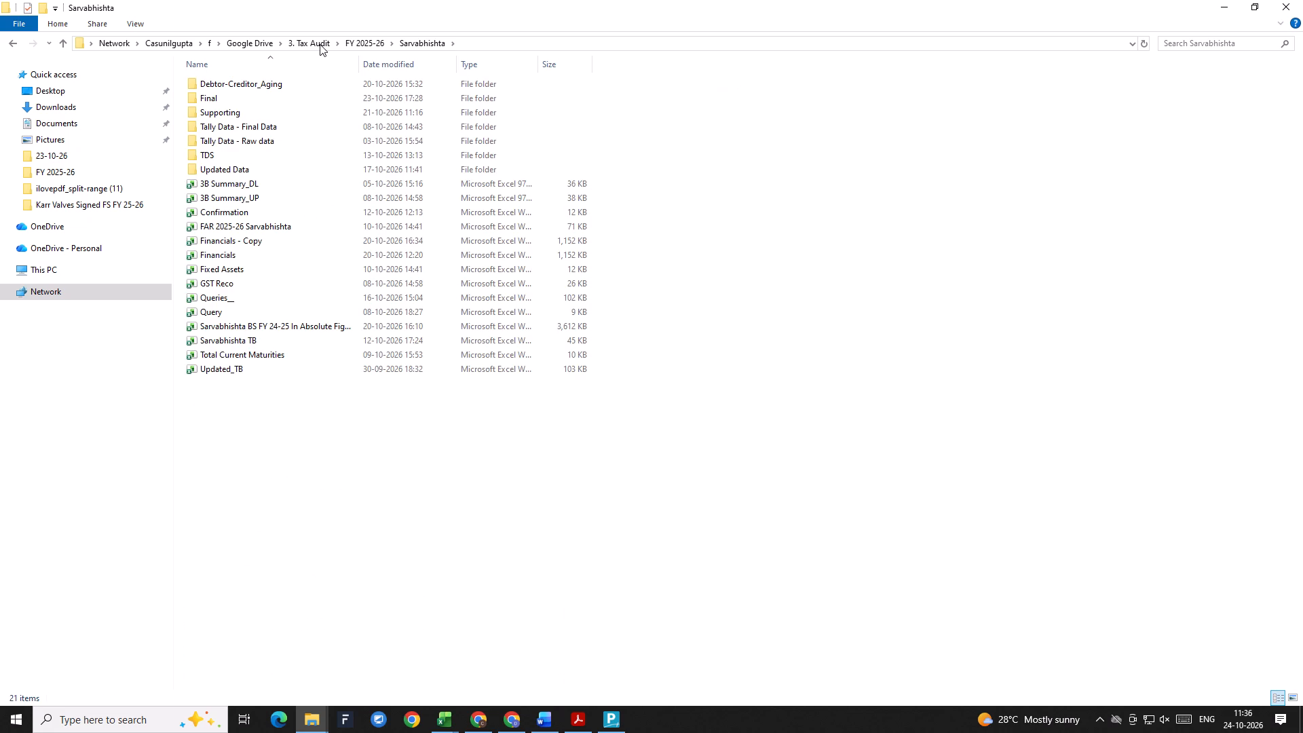
Go to the innermost New updated data folder under Updated Data and copy its full folder path.
key(Down)
key(Down)
key(Down)
key(Down)
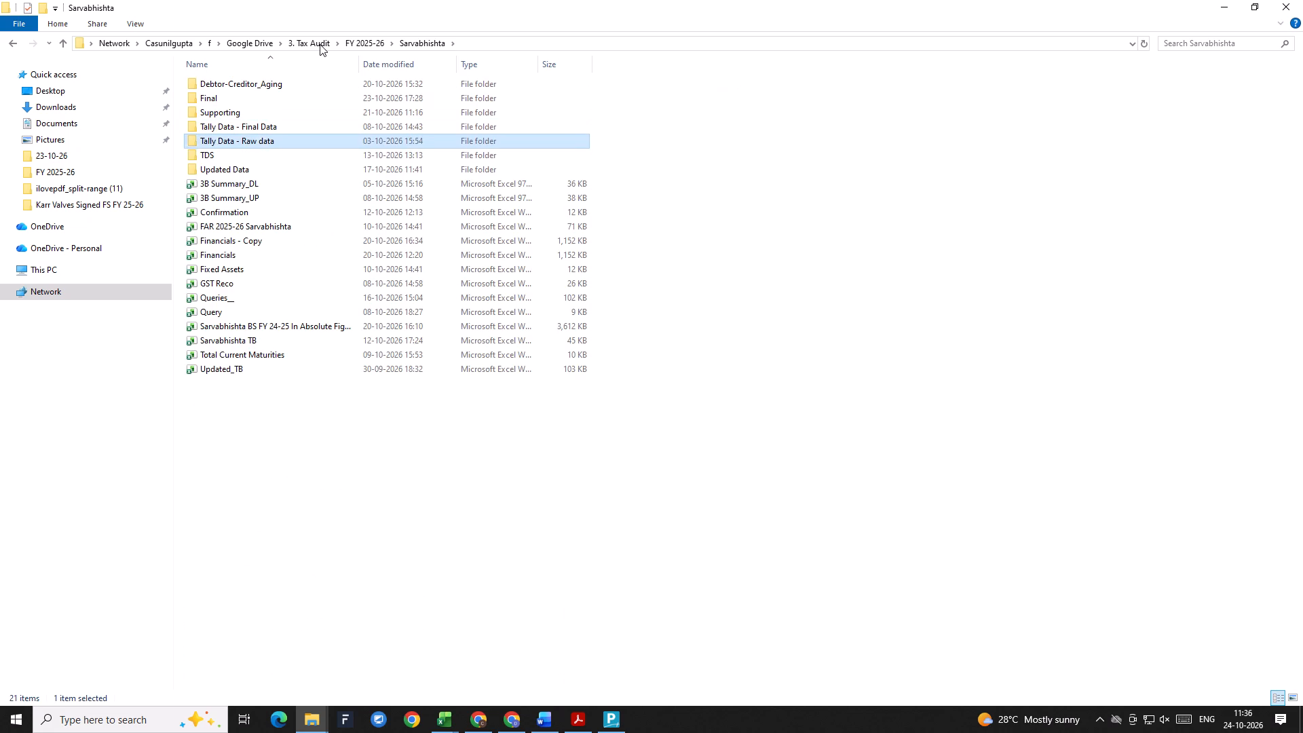
key(Down)
key(Return)
key(BackSpace)
key(Down)
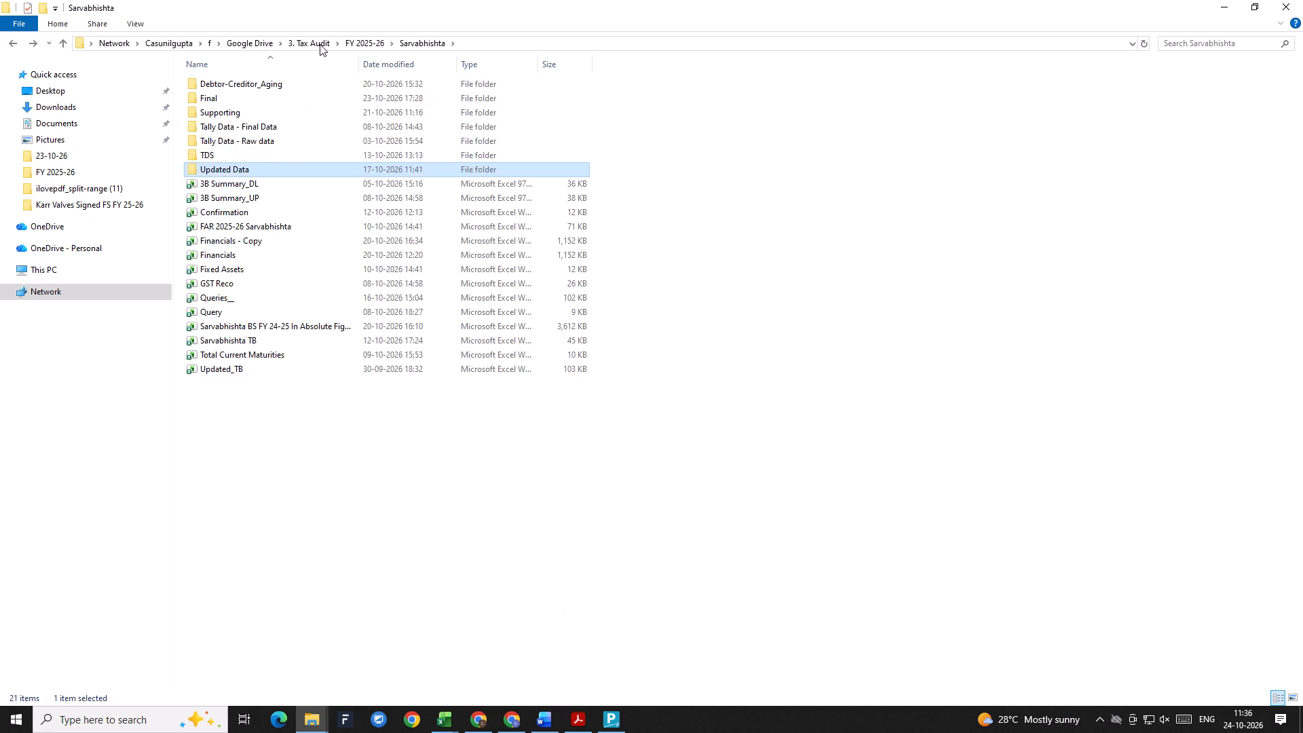
key(Return)
double_click(271, 85)
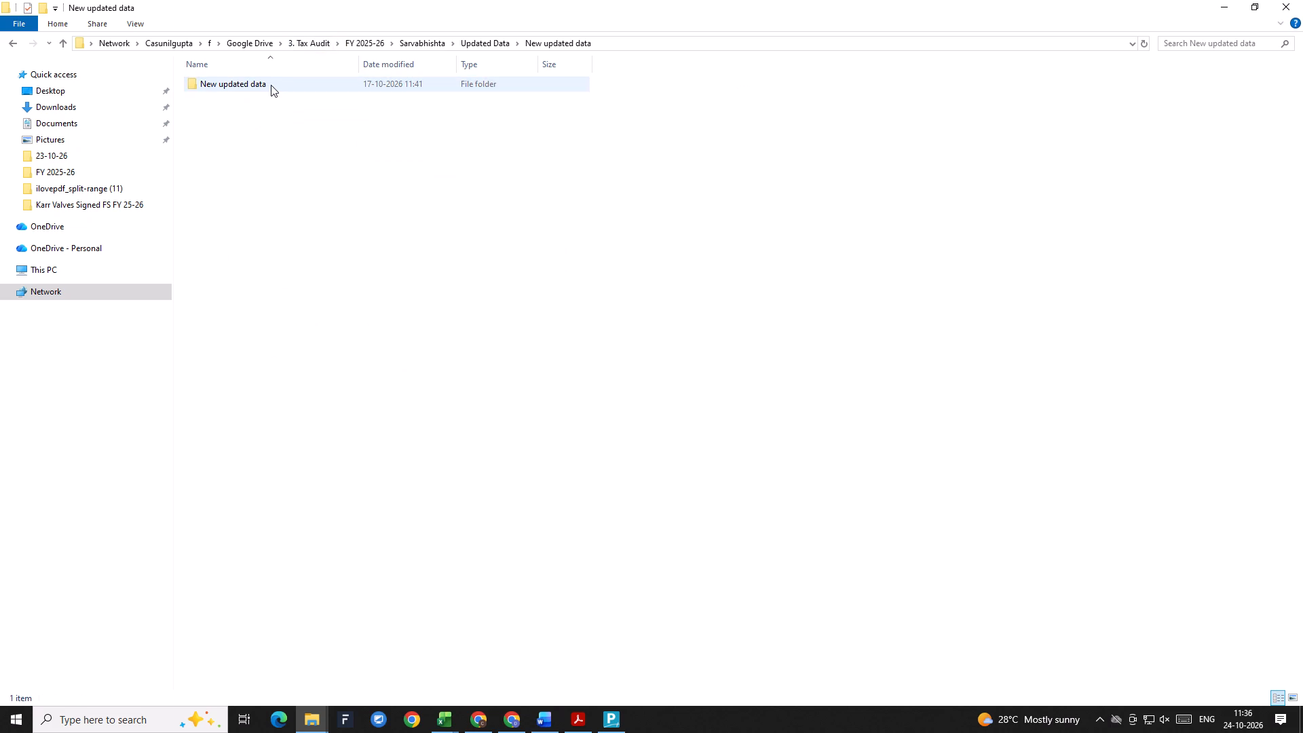
double_click(271, 85)
double_click(719, 41)
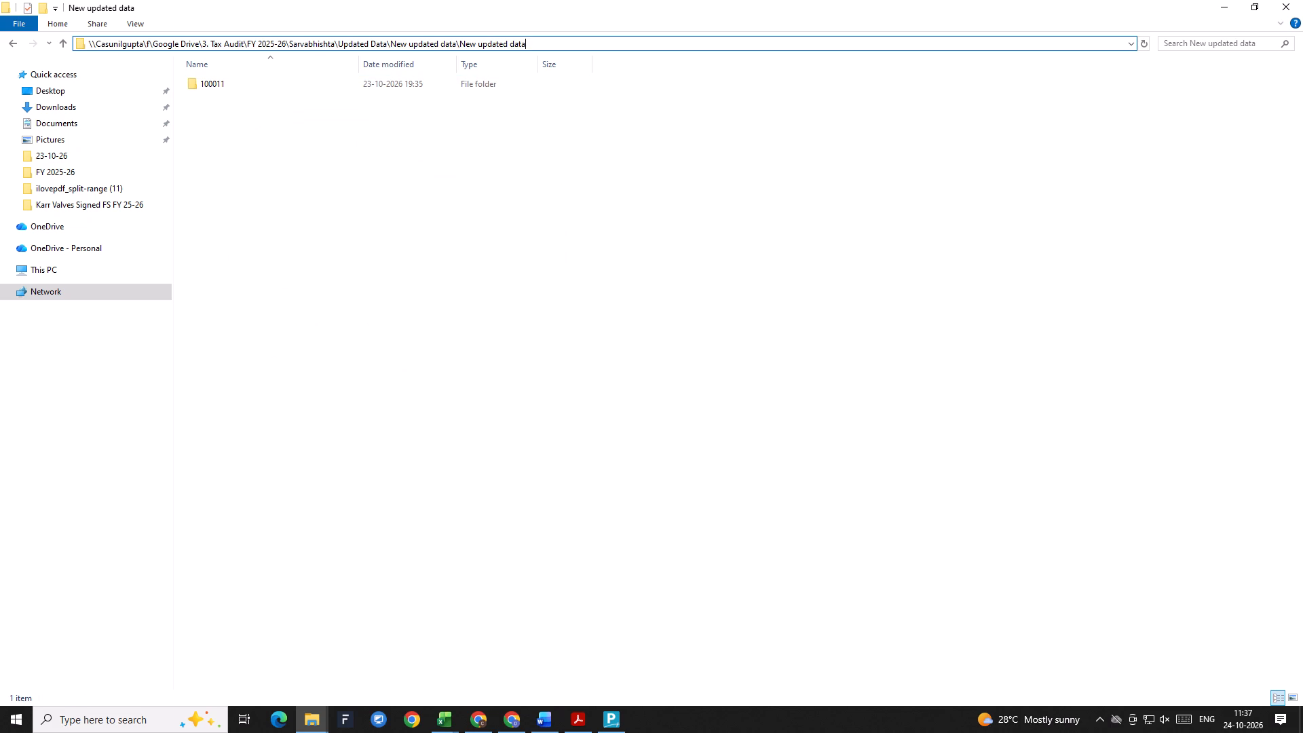
key(ctrl+a)
key(ctrl+c)
Open the Tally folder on the desktop and maximize its window.
key(super+d)
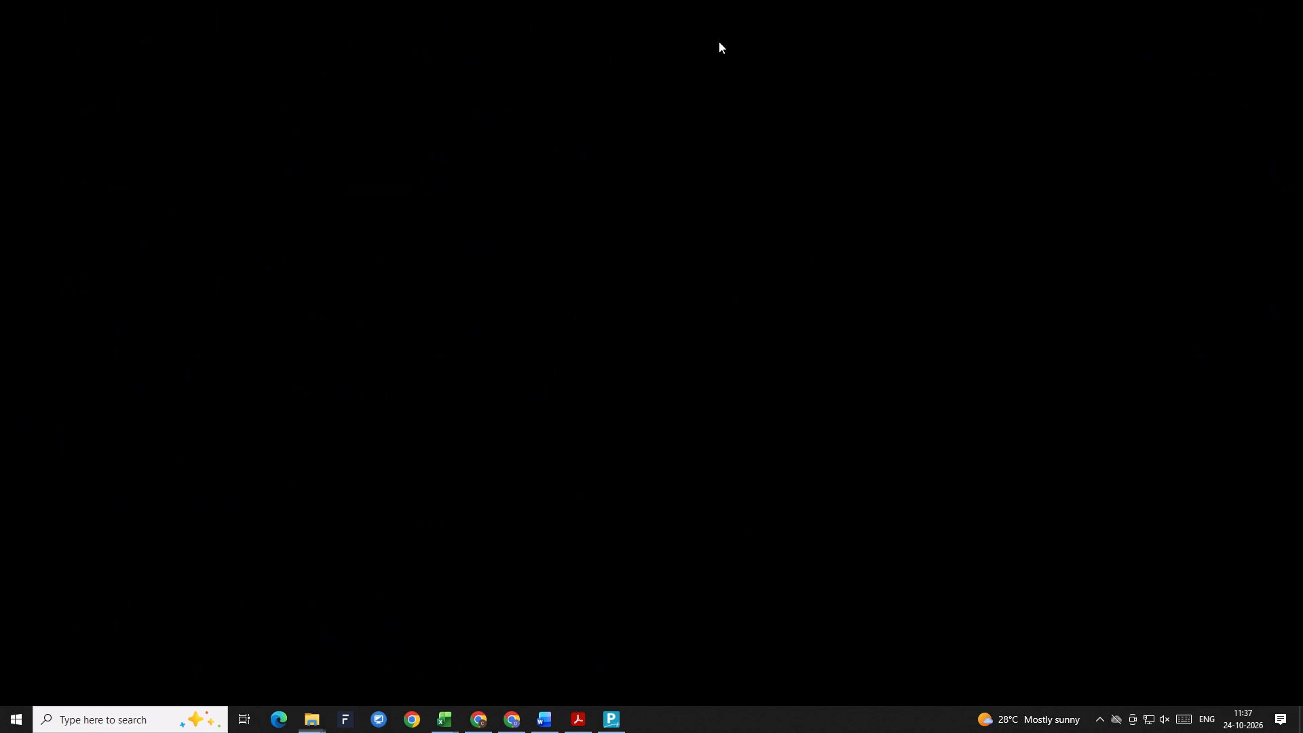
double_click(237, 441)
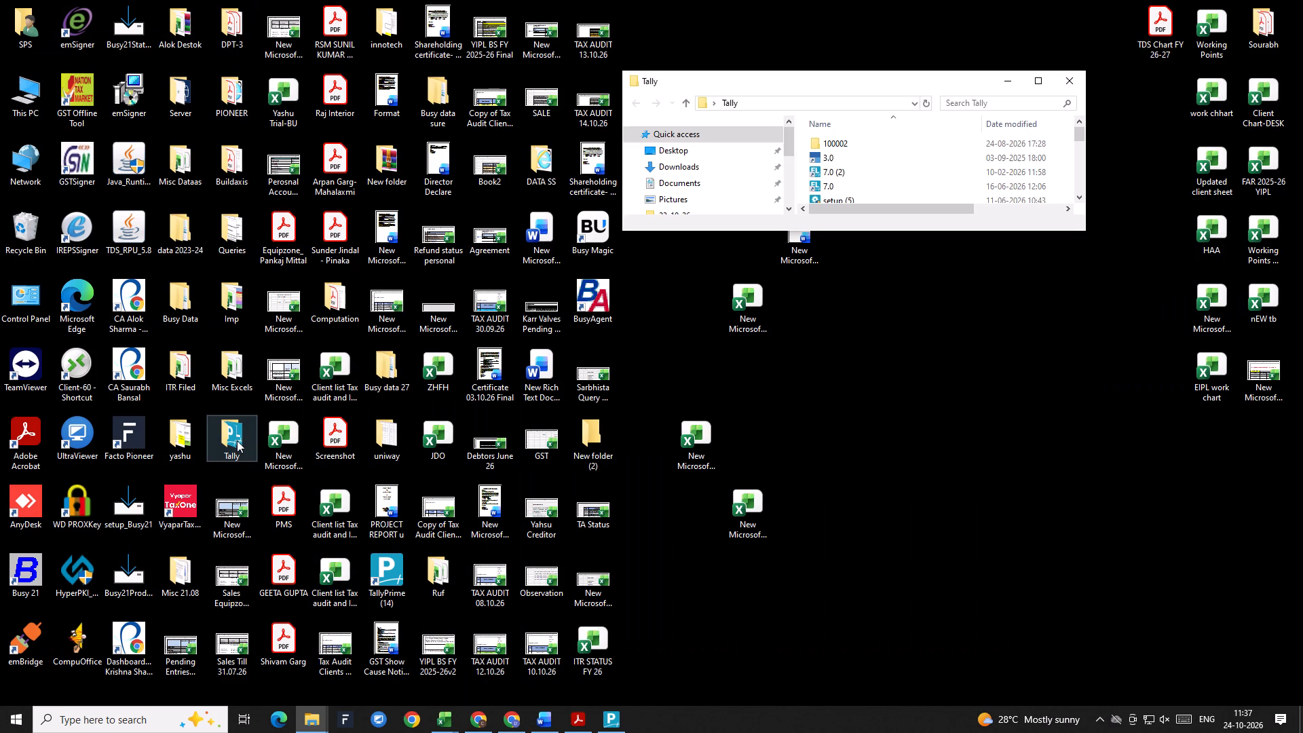
click(1034, 77)
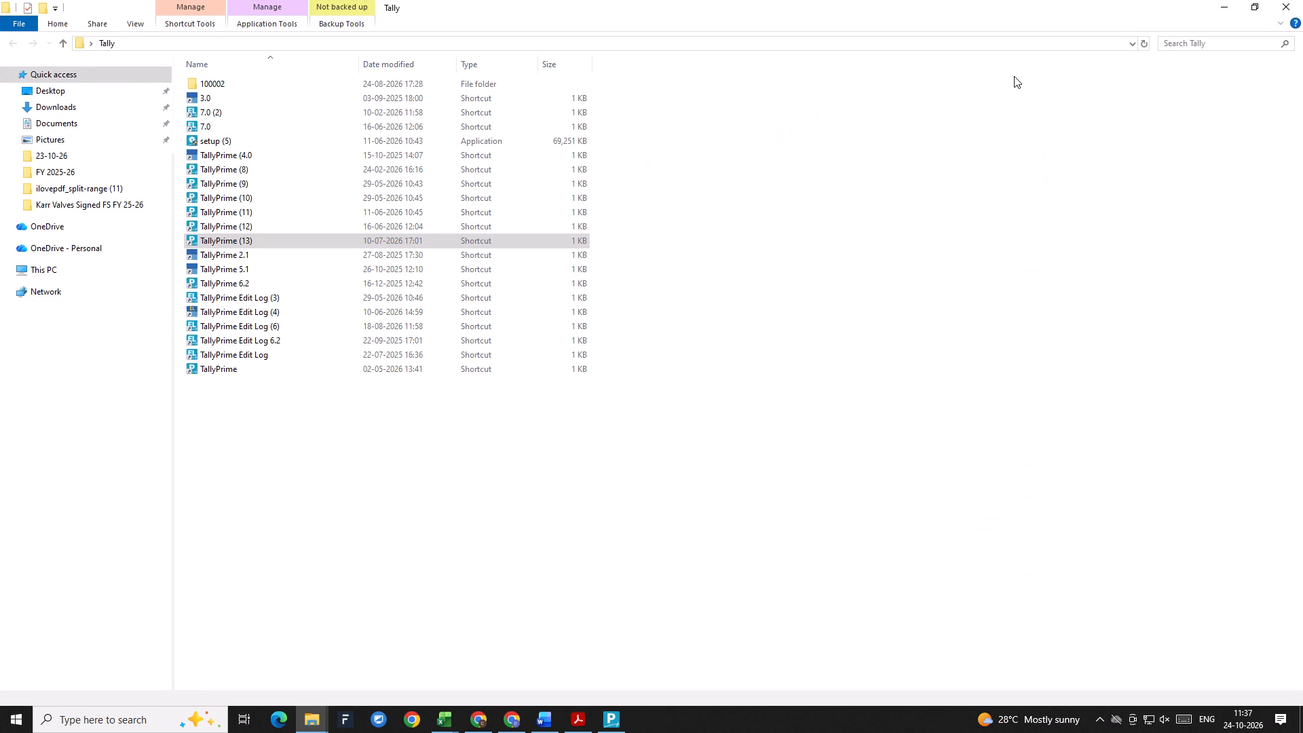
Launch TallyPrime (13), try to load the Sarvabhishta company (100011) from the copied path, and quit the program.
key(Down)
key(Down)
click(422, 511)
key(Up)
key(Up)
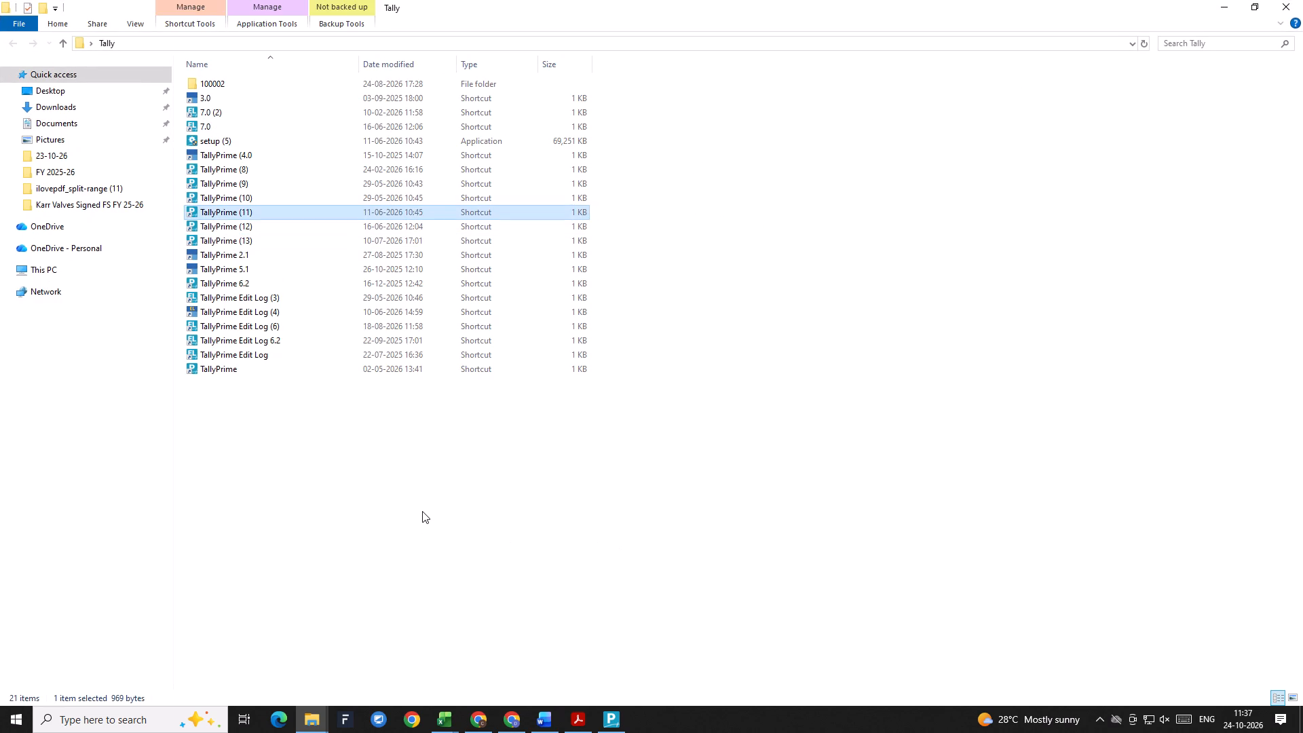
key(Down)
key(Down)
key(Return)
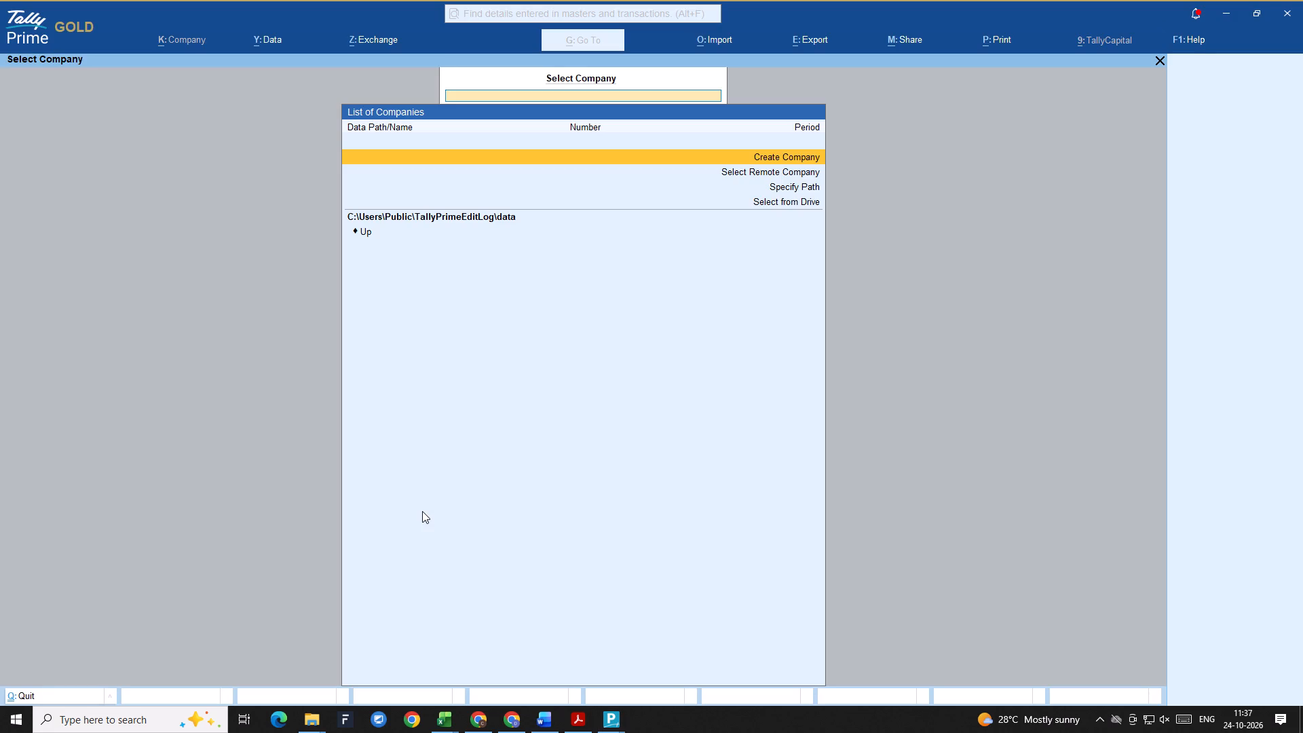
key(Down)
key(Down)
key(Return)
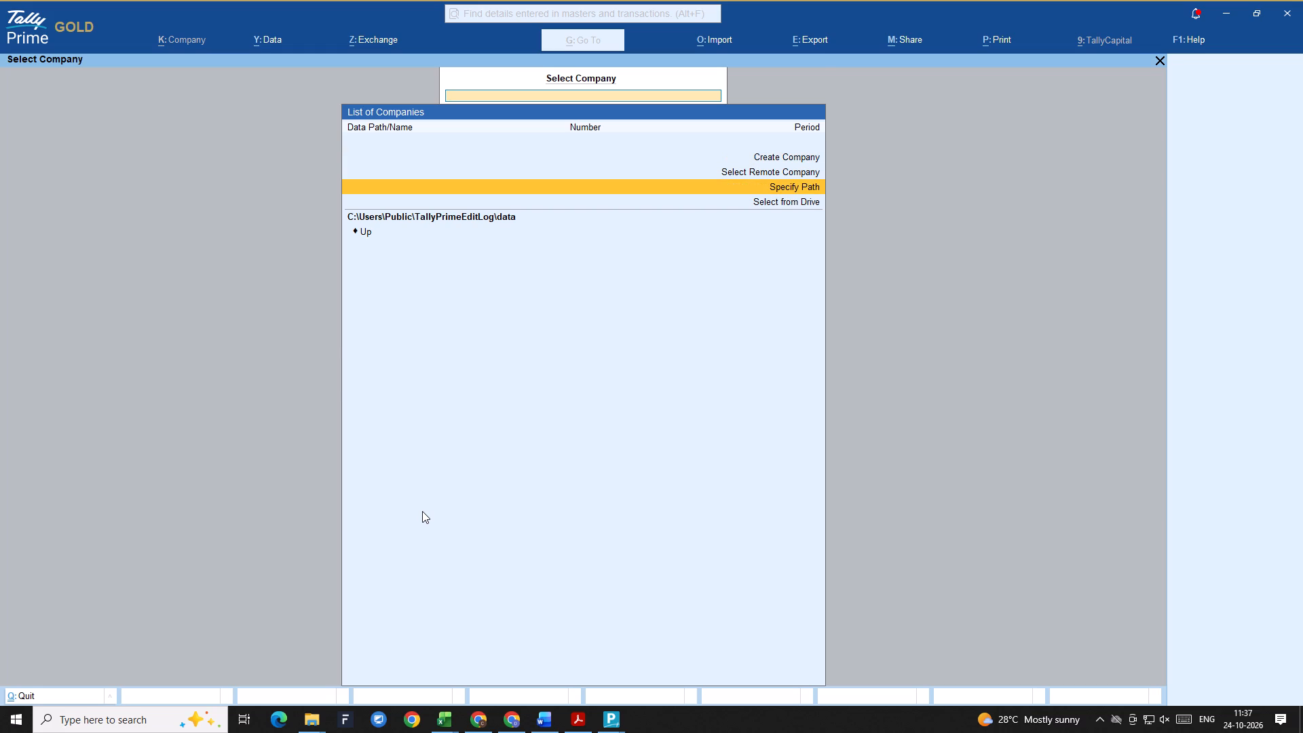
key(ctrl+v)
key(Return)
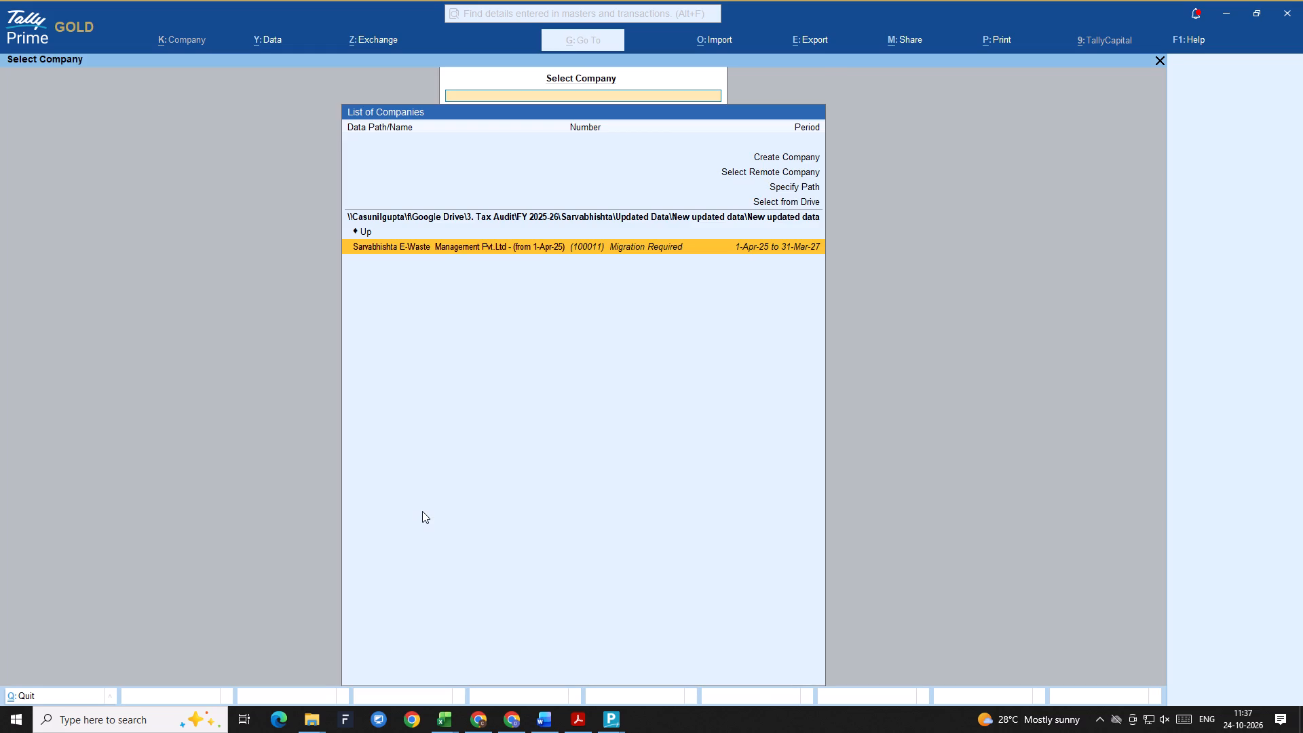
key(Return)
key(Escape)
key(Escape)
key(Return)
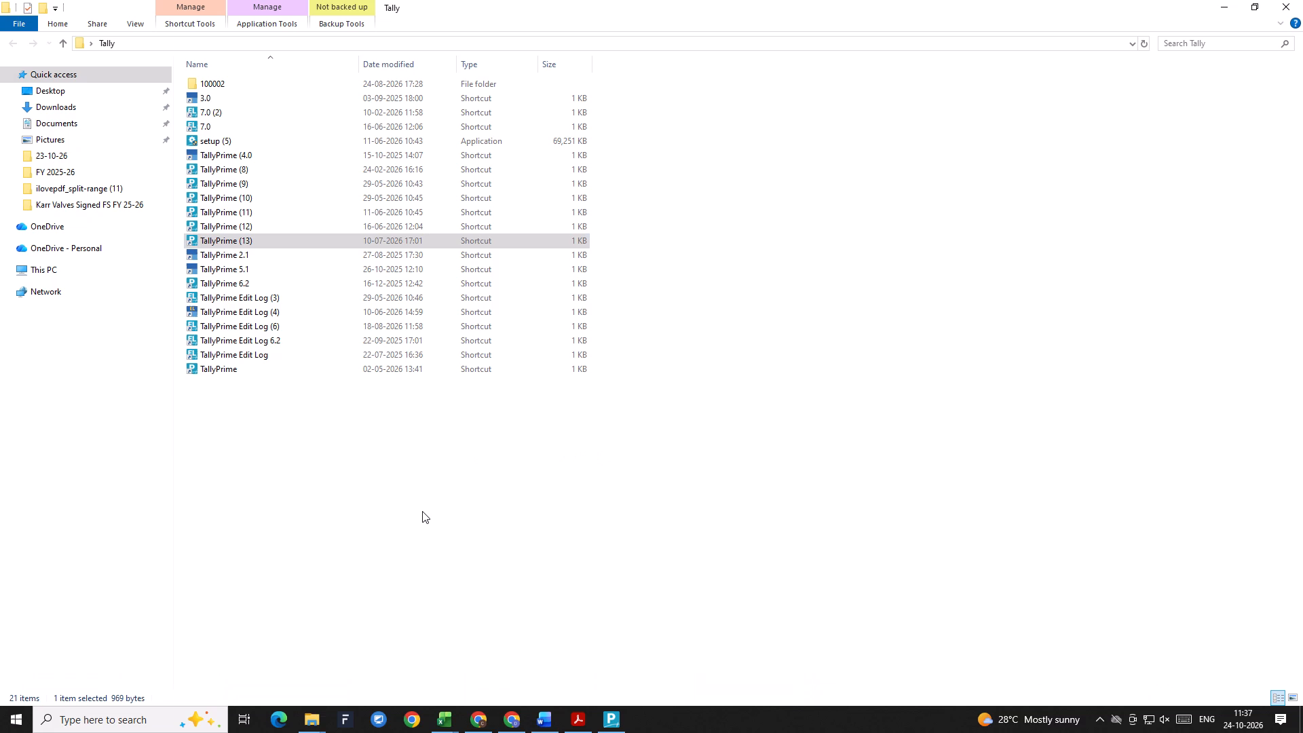
Launch TallyPrime Edit Log (6) from the Tally folder.
key(Up)
key(Up)
key(Up)
key(Down)
key(Down)
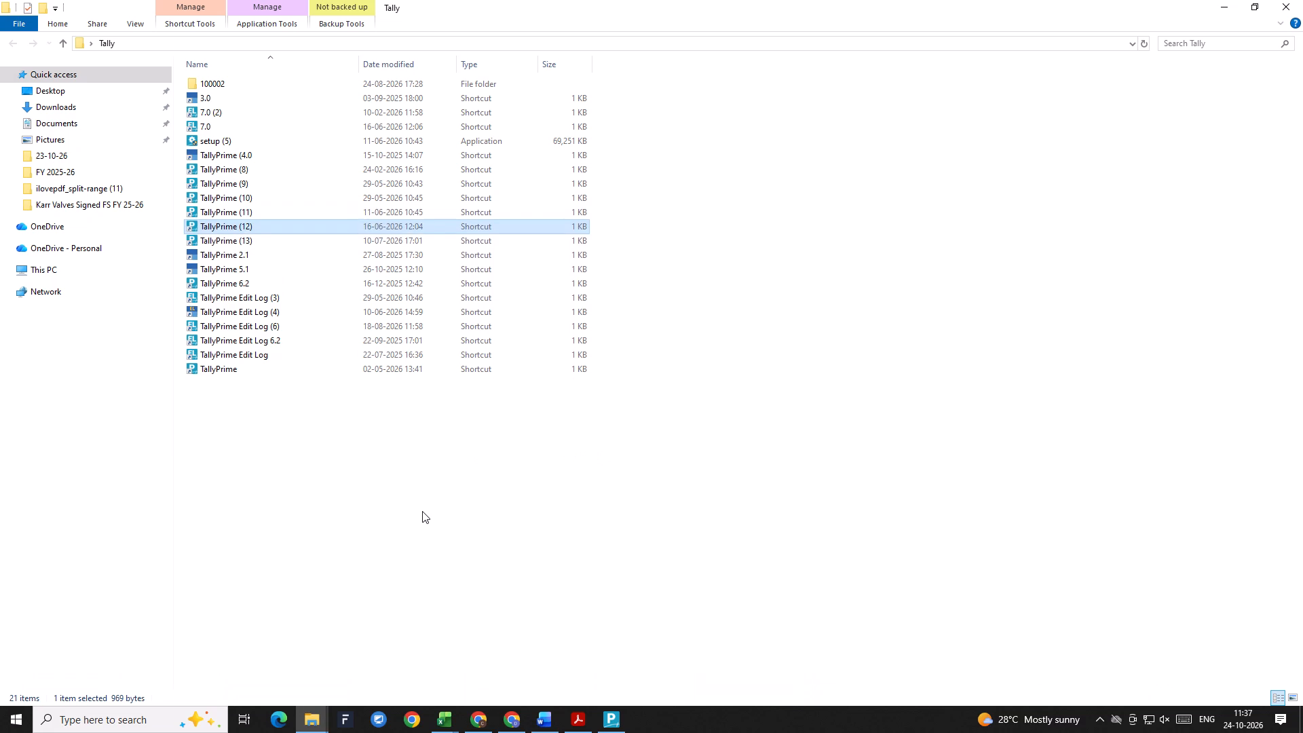
key(Down)
key(Down)
key(Down)
key(Down)
key(Down)
key(Down)
key(Down)
key(Return)
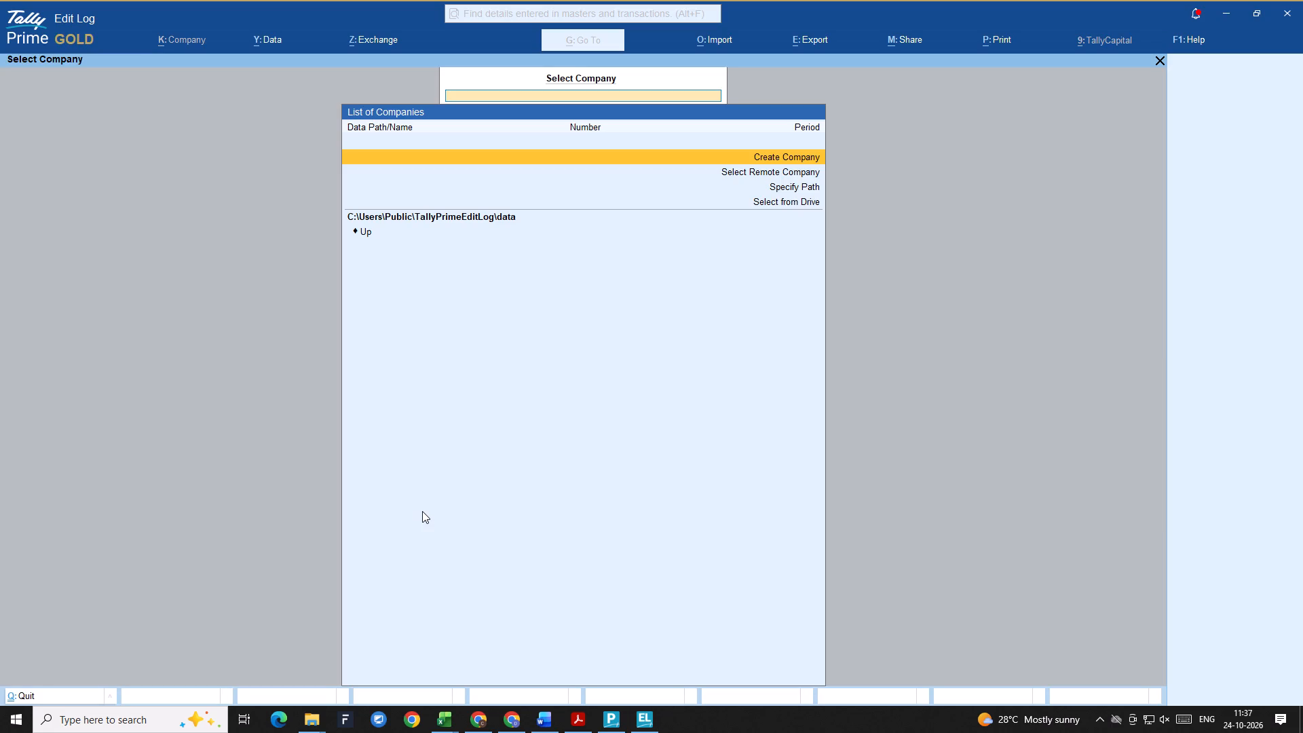
Load the Sarvabhishta E-Waste Management Pvt.Ltd - (from 1-Apr-25) company by specifying the copied data path.
key(Down)
key(Down)
key(Return)
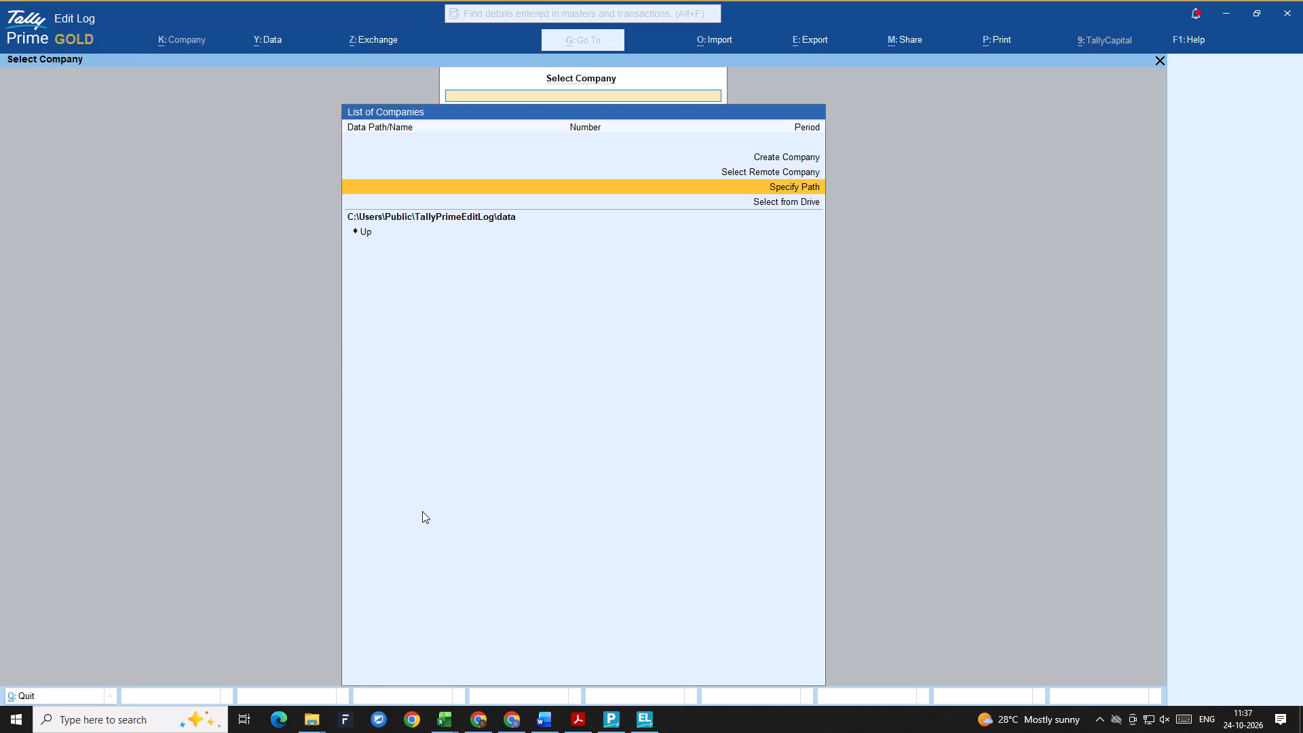
key(ctrl+v)
key(Return)
key(Return)
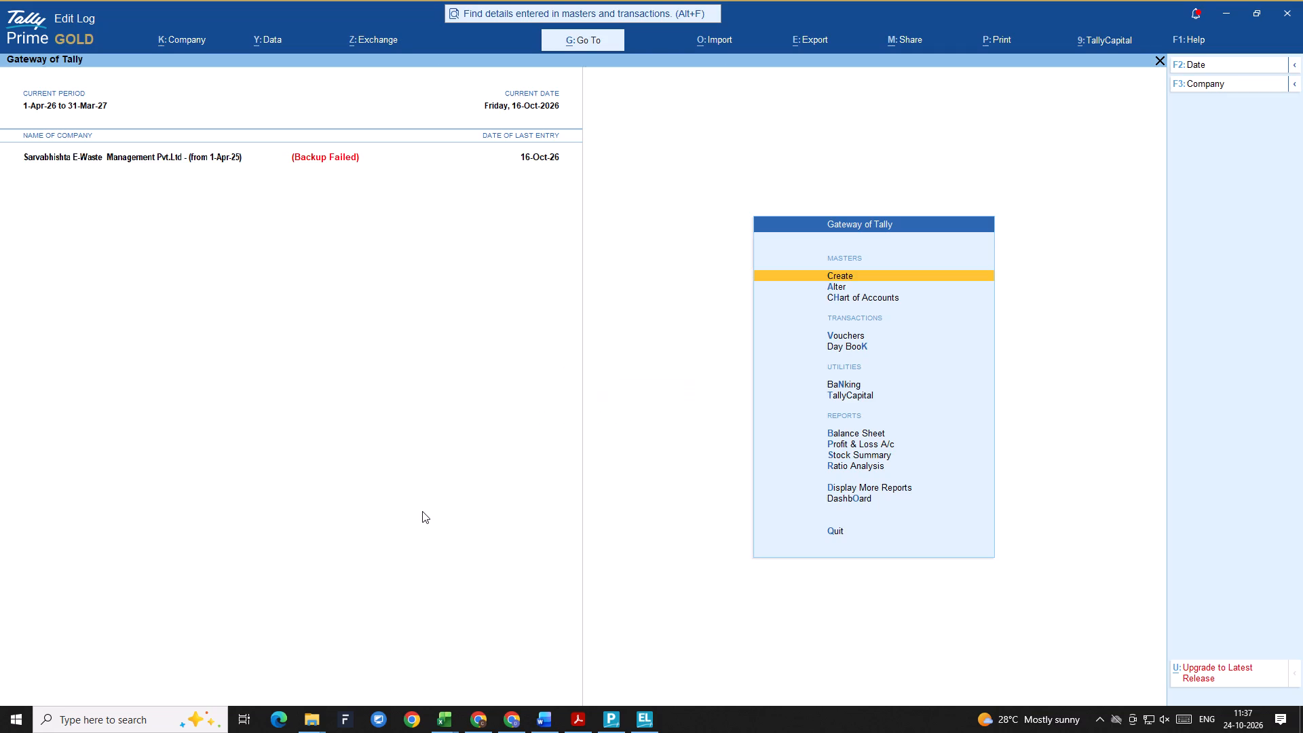
Set the company's period to 1-Apr-25 to 31-Mar-26.
key(alt+F2)
text(A25)
key(Return)
text(M26)
key(Return)
Switch to the other TallyPrime window and view the Share Application Money ledger vouchers for 1-Apr-24 to 31-Mar-25.
key(alt+Tab)
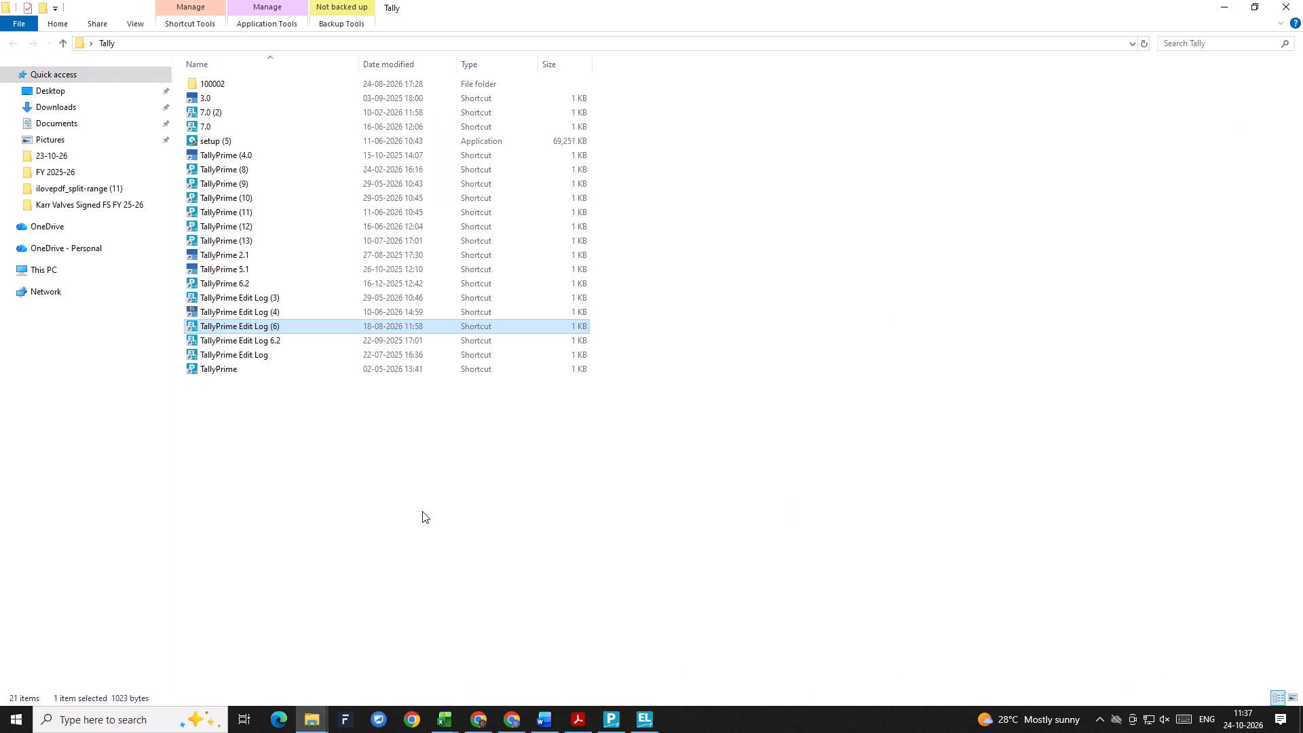
key(alt+Tab)
click(619, 715)
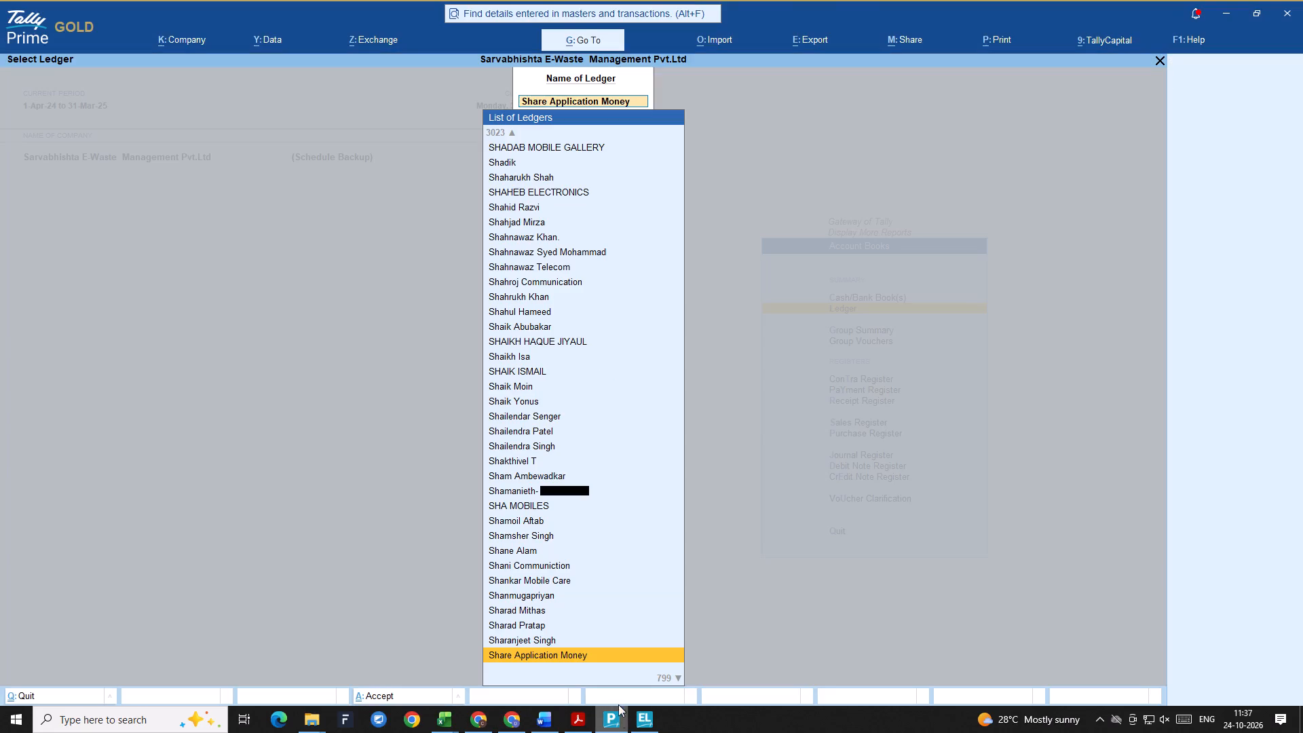
key(Return)
key(alt+F2)
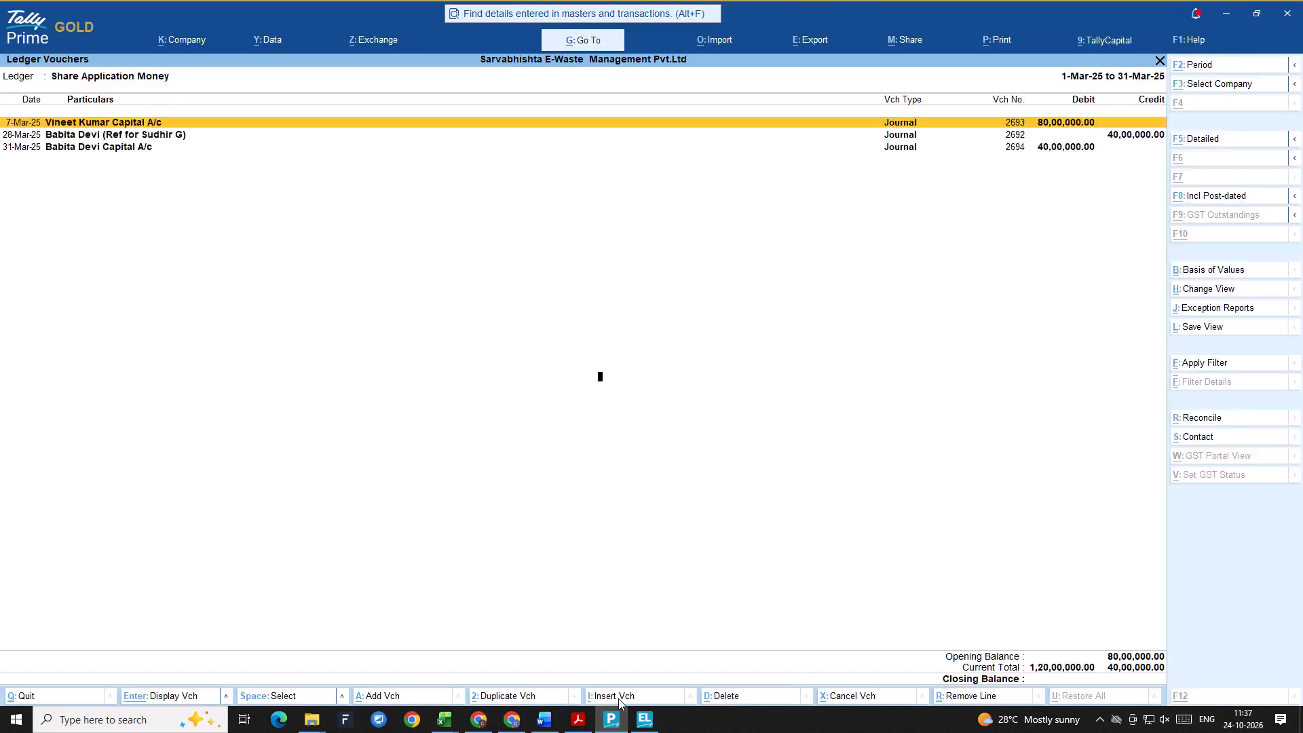
key(Escape)
key(Return)
key(Escape)
key(Return)
key(alt+Tab)
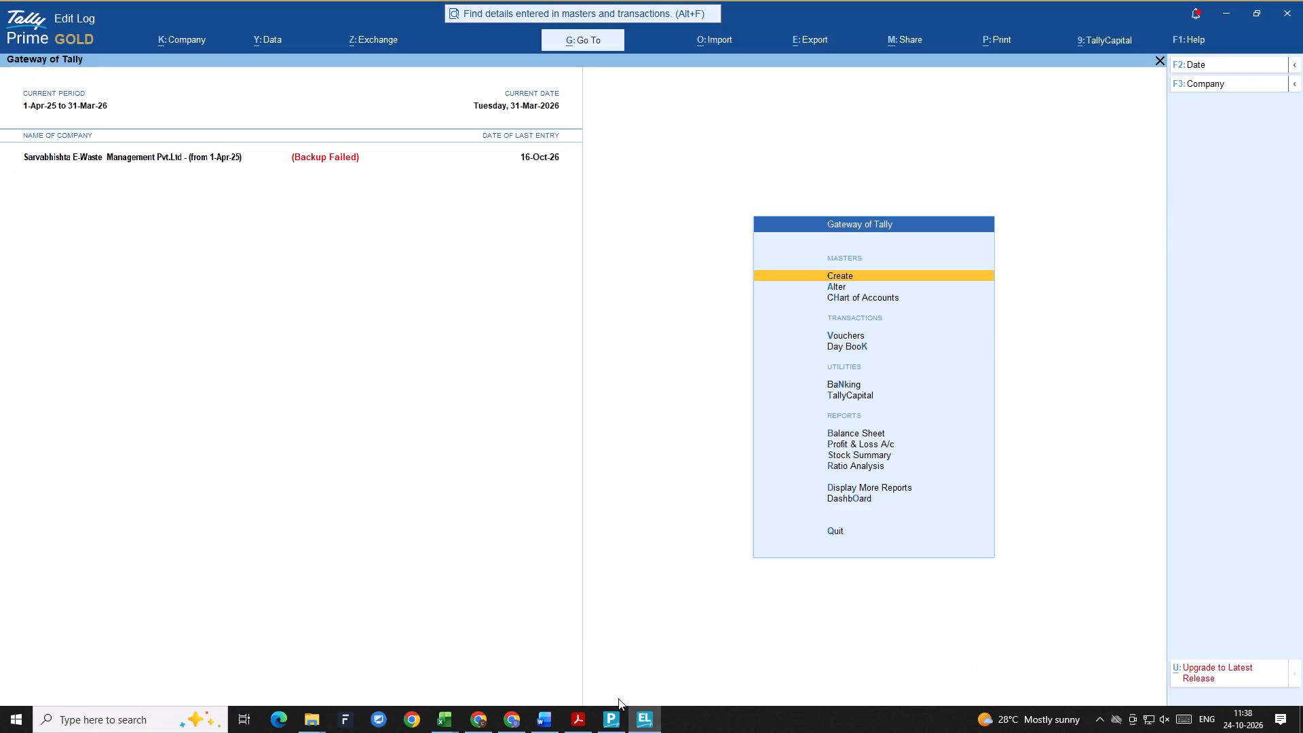
In TallyPrime Edit Log, find and check the Kalpana Captal A/c ledger, and return to the ledger selection.
text(DALKAPLA)
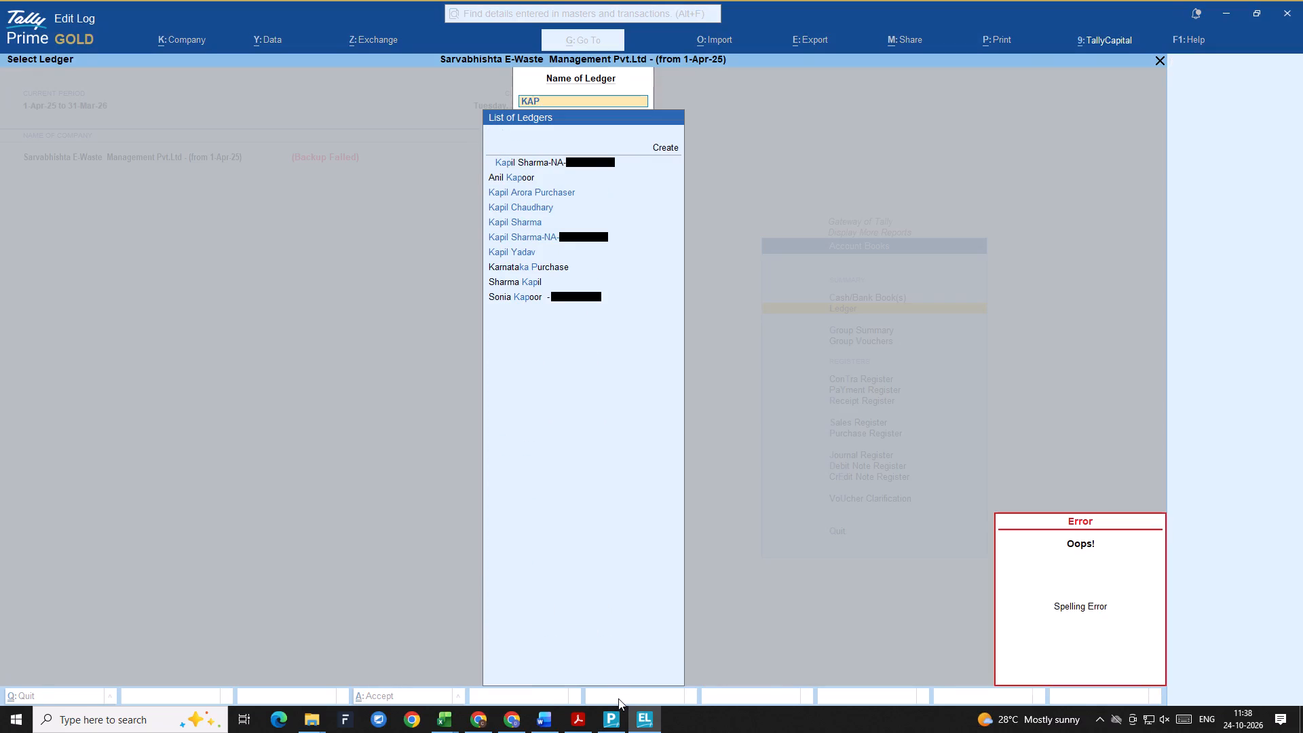
key(BackSpace)
text(LPA)
key(BackSpace)
key(alt+Tab)
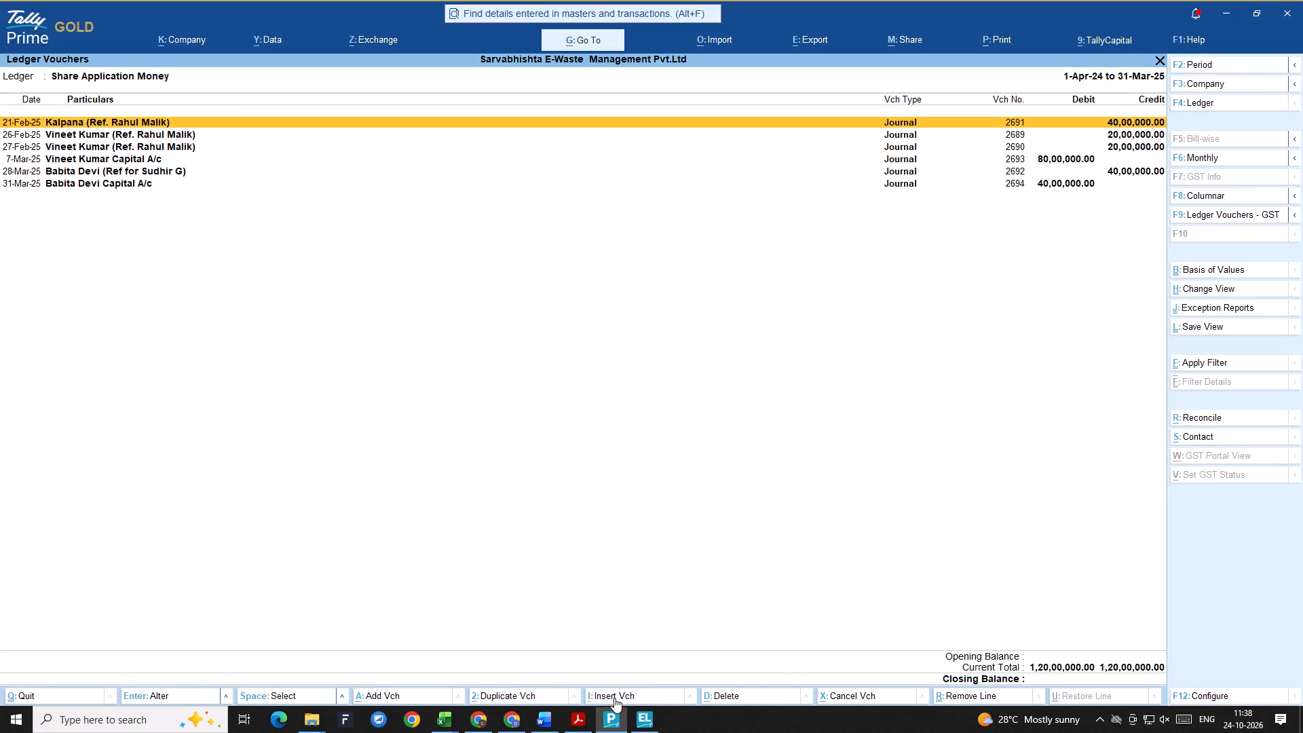
key(alt+Tab)
key(Escape)
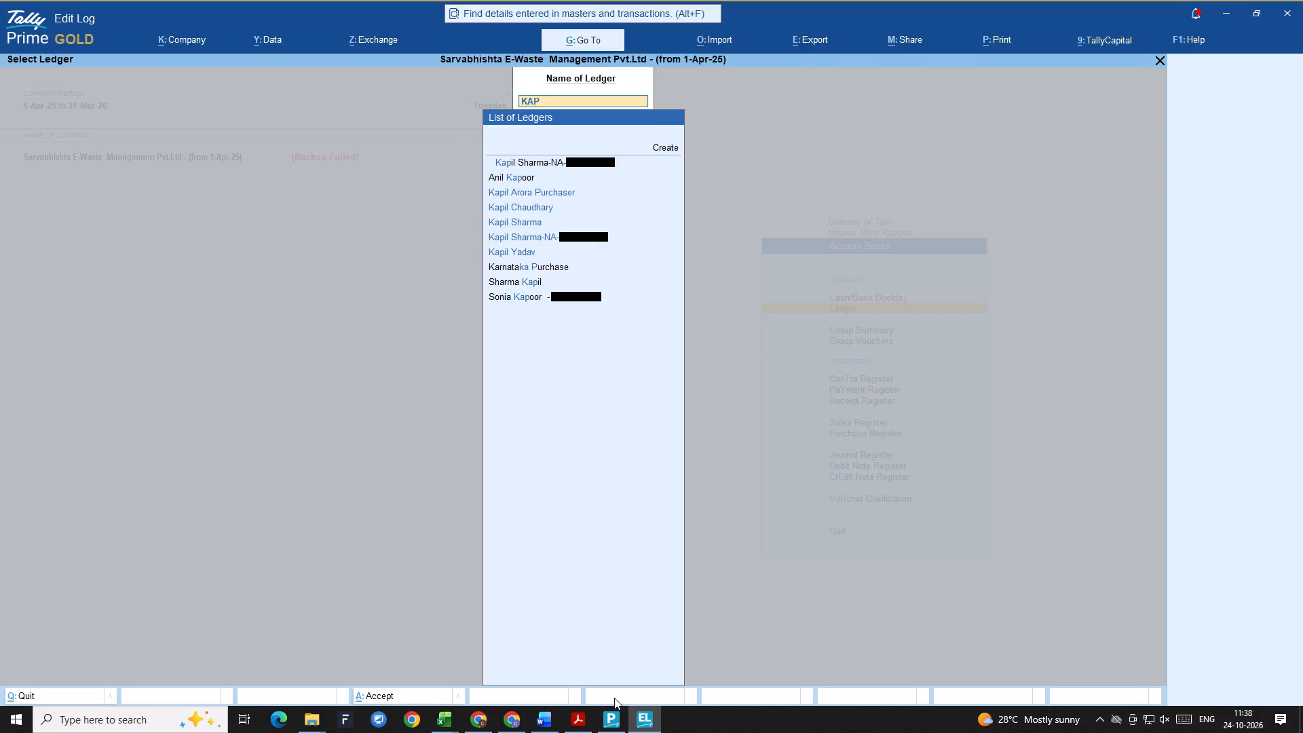
text(KALPA)
key(Down)
key(Down)
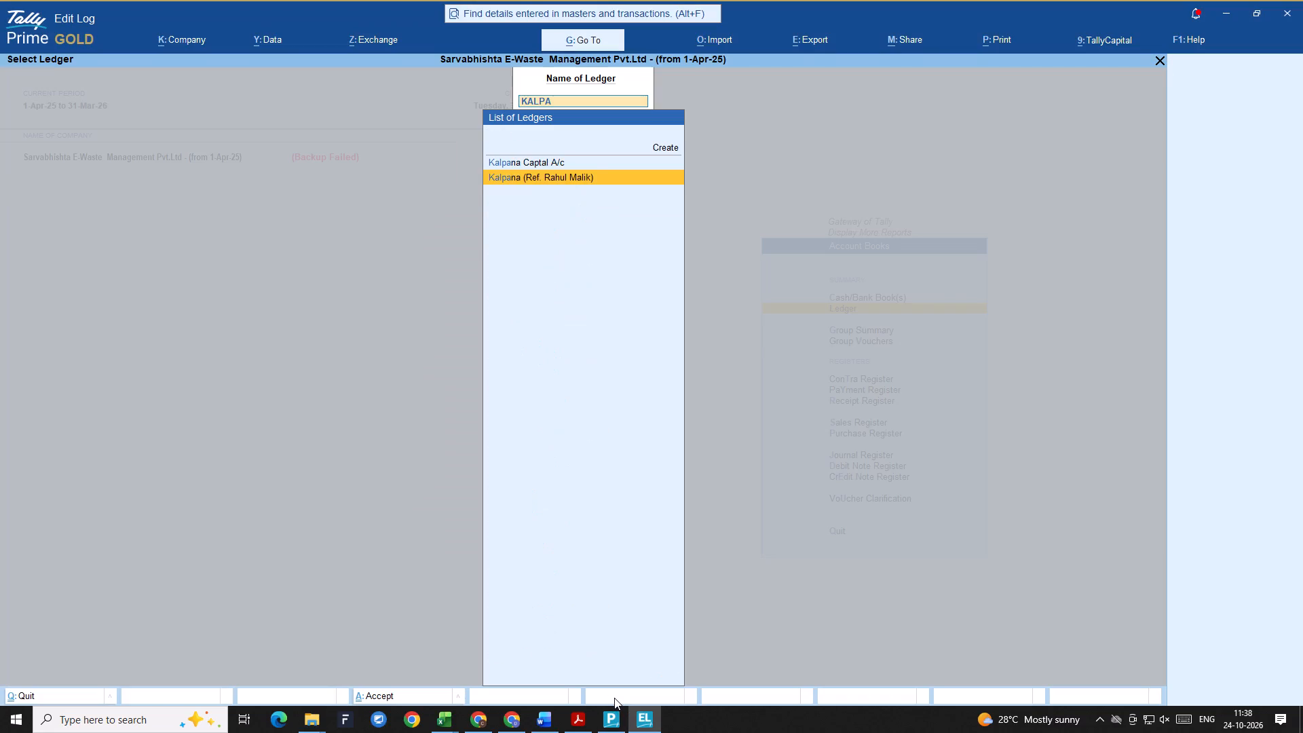
key(Up)
key(Return)
key(alt+F2)
key(Escape)
key(Return)
key(Return)
key(Escape)
key(Escape)
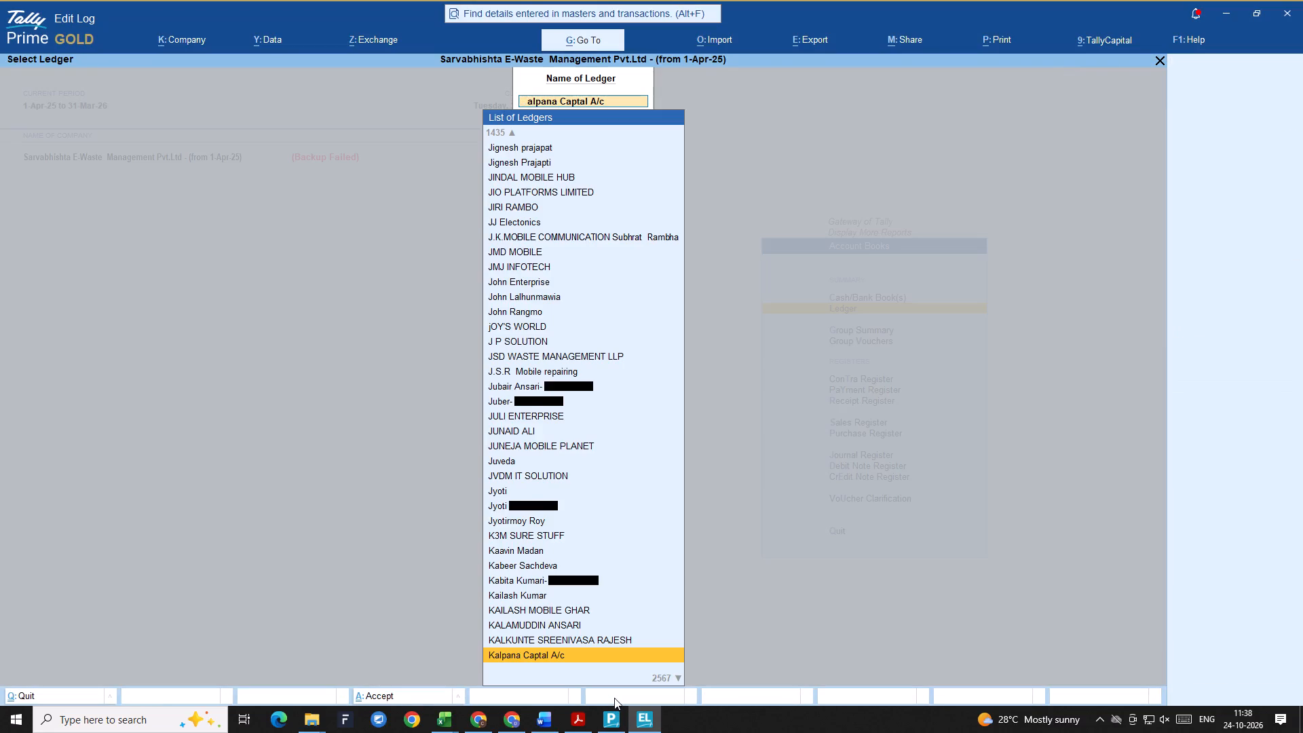
Check the Kalpana (Ref.) ledger vouchers for 1-Apr-25 to 31-Mar-26.
key(Down)
key(Return)
key(alt+F2)
key(Escape)
key(Return)
key(Escape)
key(Return)
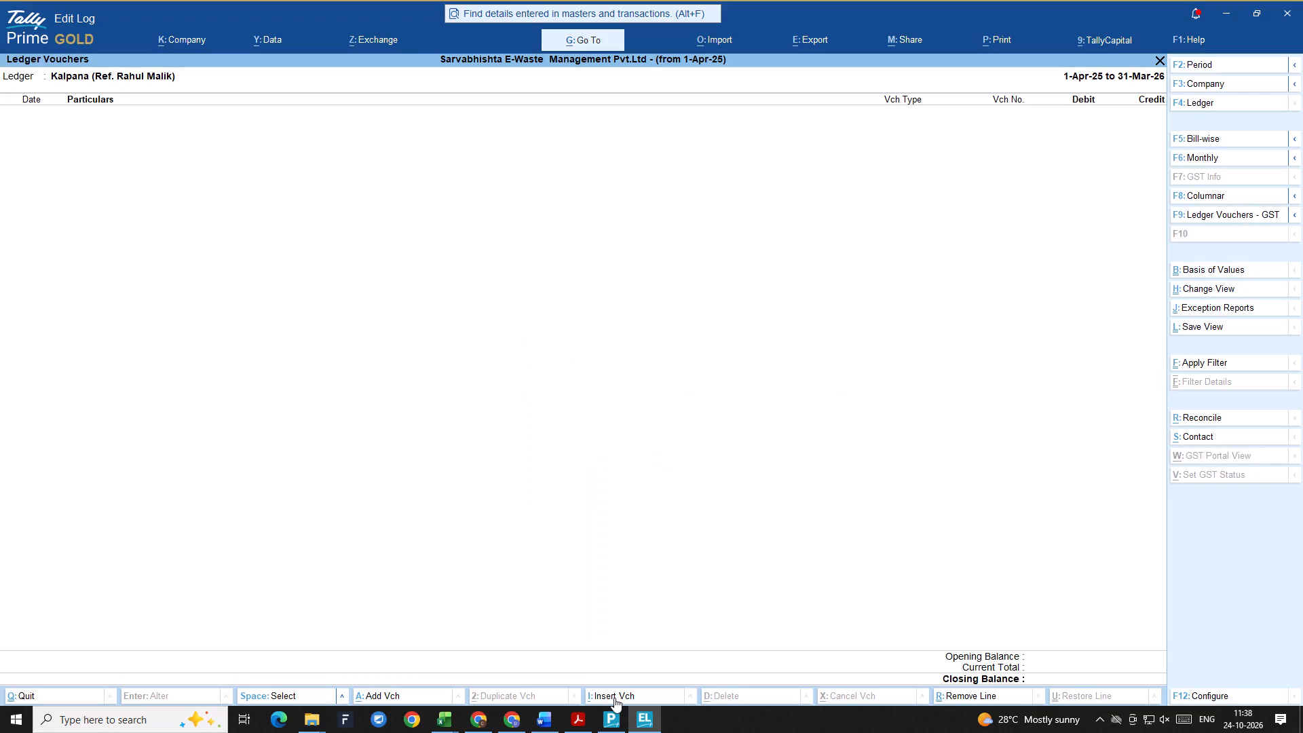
Switch to the FY 2024-25 company, leave the Share Application Money ledger, and briefly open Kalpana's capital account ledger.
key(alt+Tab)
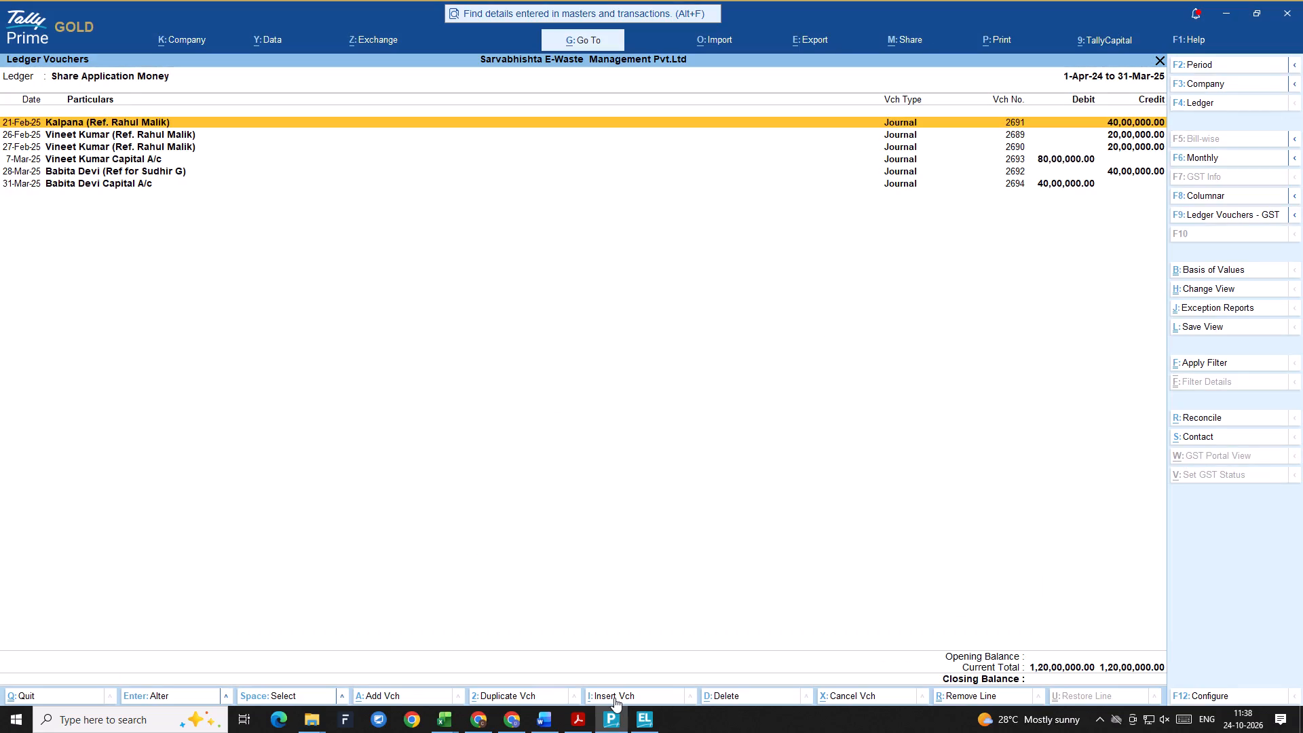
key(Escape)
key(Escape)
key(Escape)
key(Escape)
key(Escape)
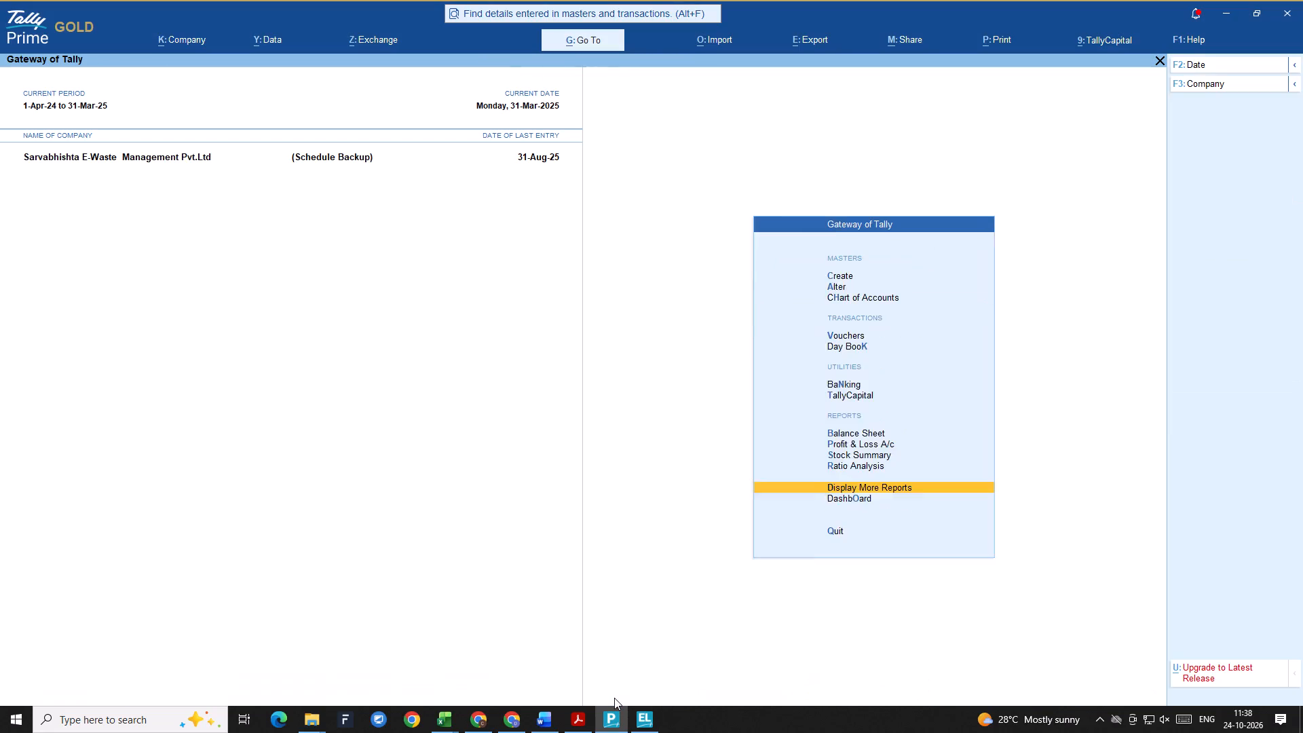
key(Escape)
key(Escape)
text(DALKALPLA)
key(Down)
key(Down)
key(Return)
key(Escape)
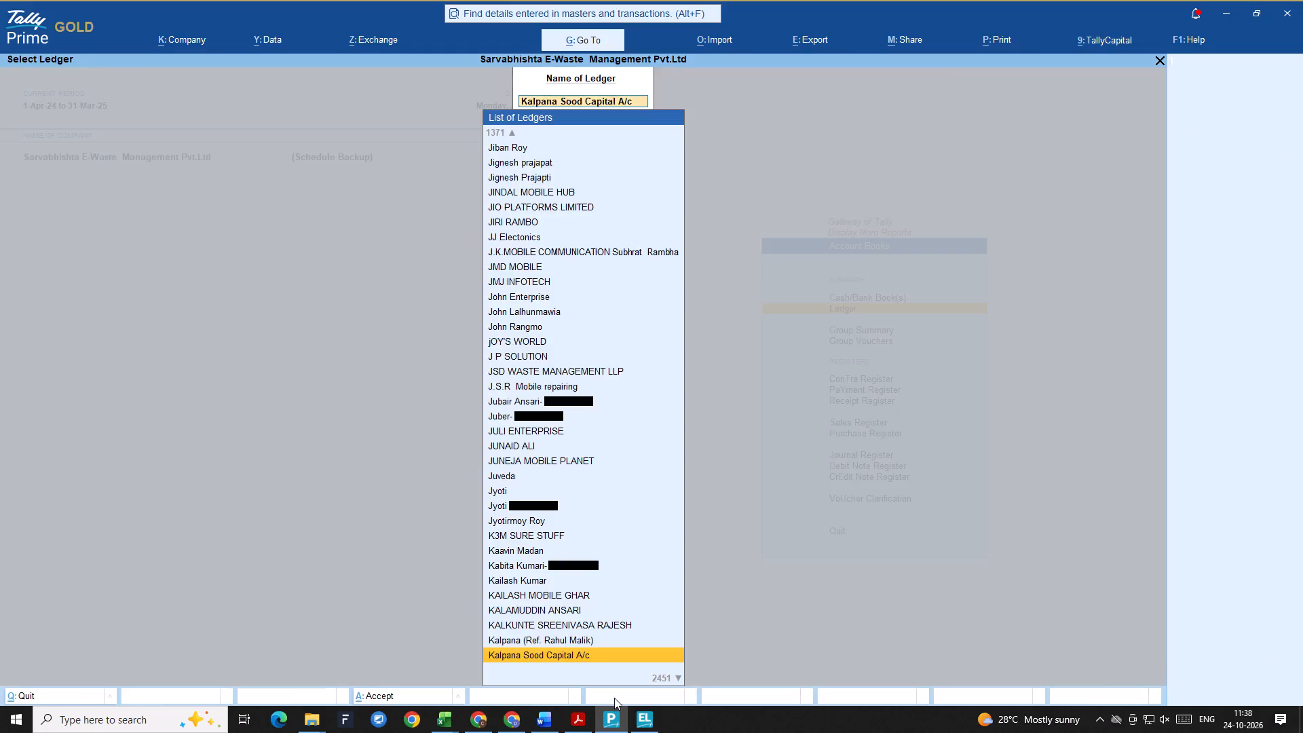
View the Kalpana (Ref.) ledger vouchers for 1-Apr-24 to 31-Mar-25.
key(Up)
key(Return)
key(alt+F2)
key(Escape)
key(Return)
key(Escape)
key(Return)
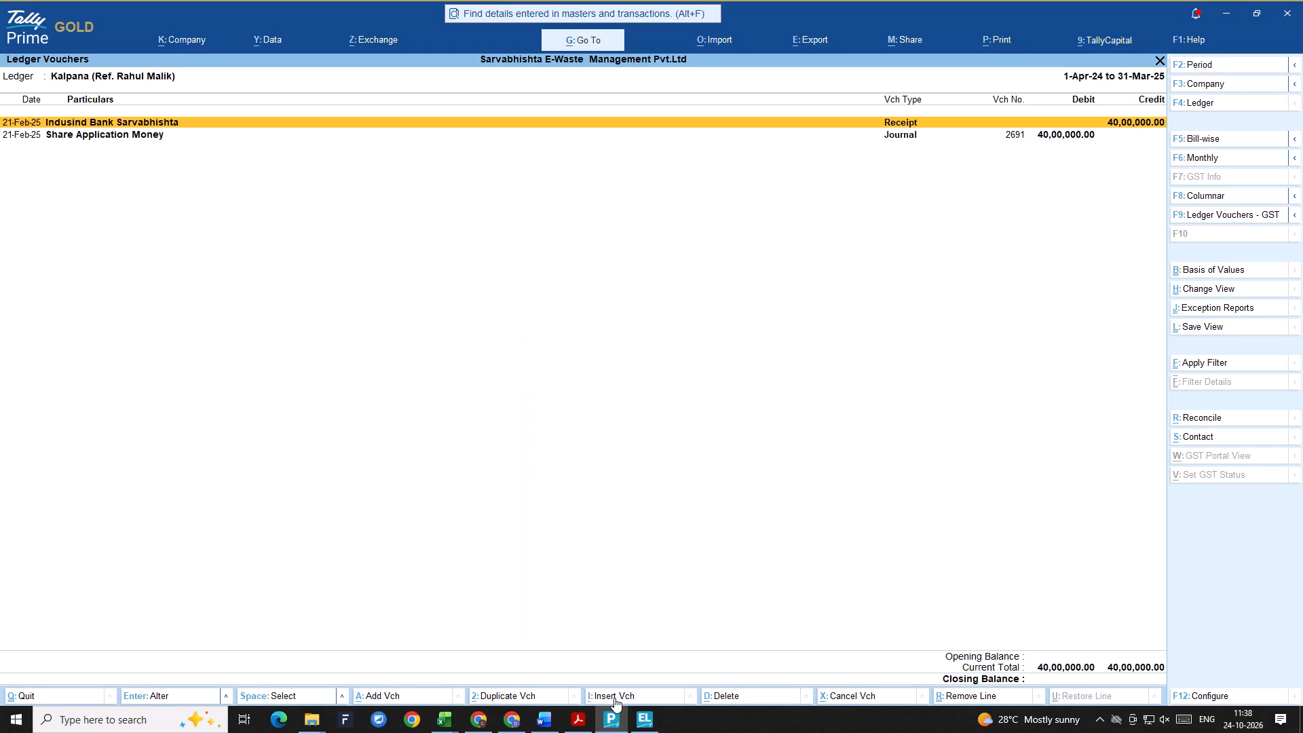
Examine the 21-Feb-25 Share Application Money journal, voucher 2691, and return to the ledger selection.
key(Down)
key(Return)
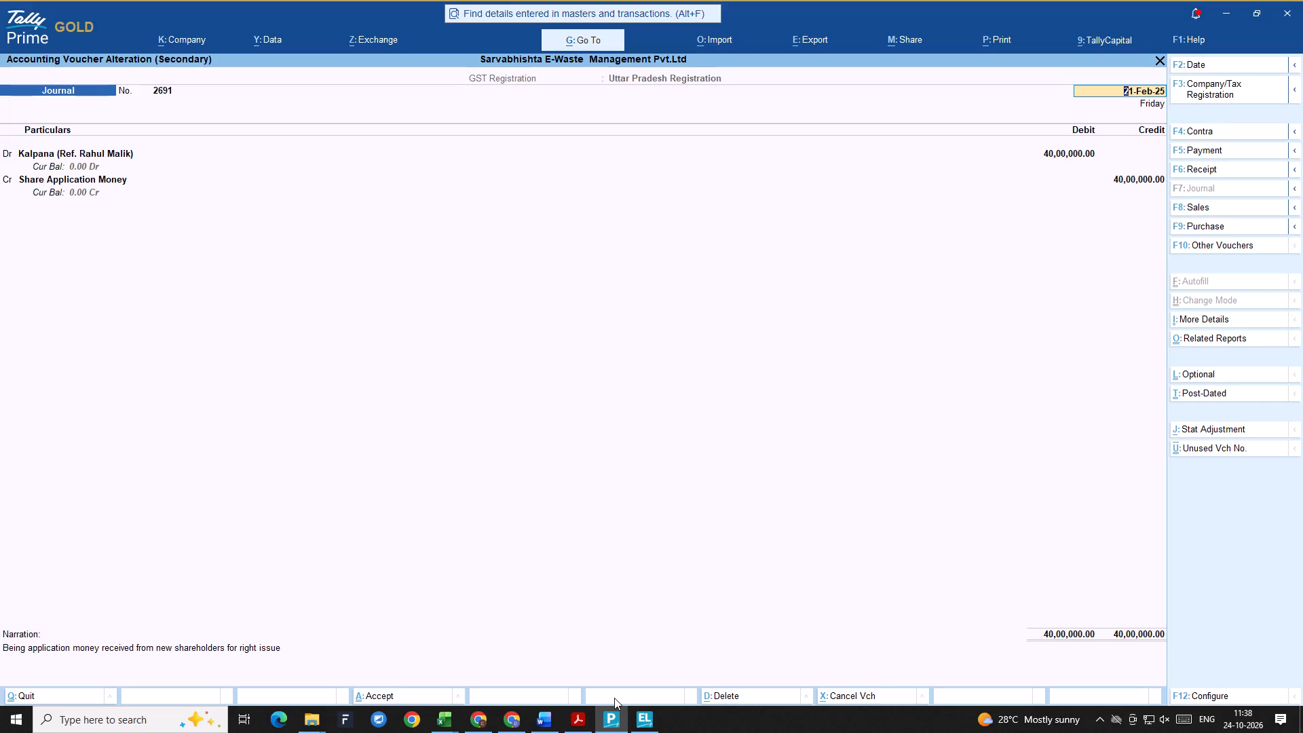
key(Escape)
key(Escape)
key(Escape)
key(Escape)
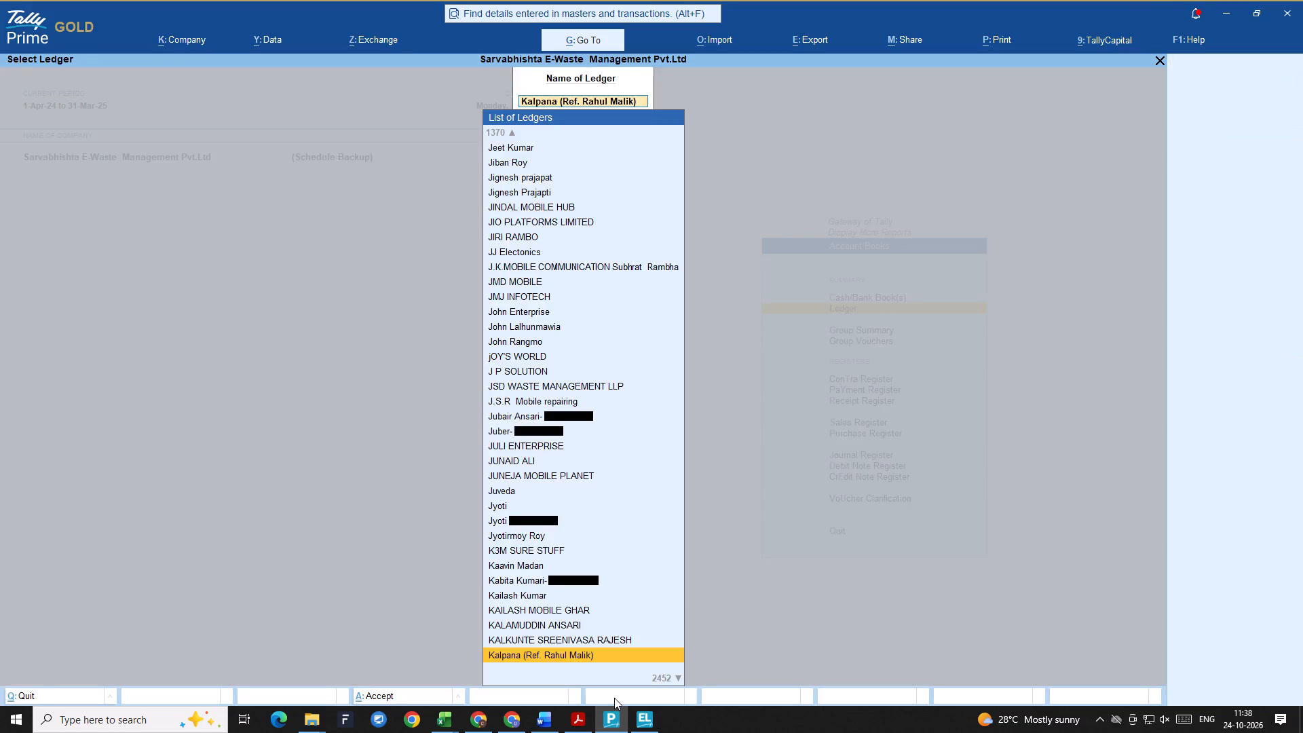
Leave the FY 2024-25 company's ledger selection and return to its Gateway of Tally after briefly switching to the FY 2025-26 data.
key(alt+Tab)
key(Escape)
key(Escape)
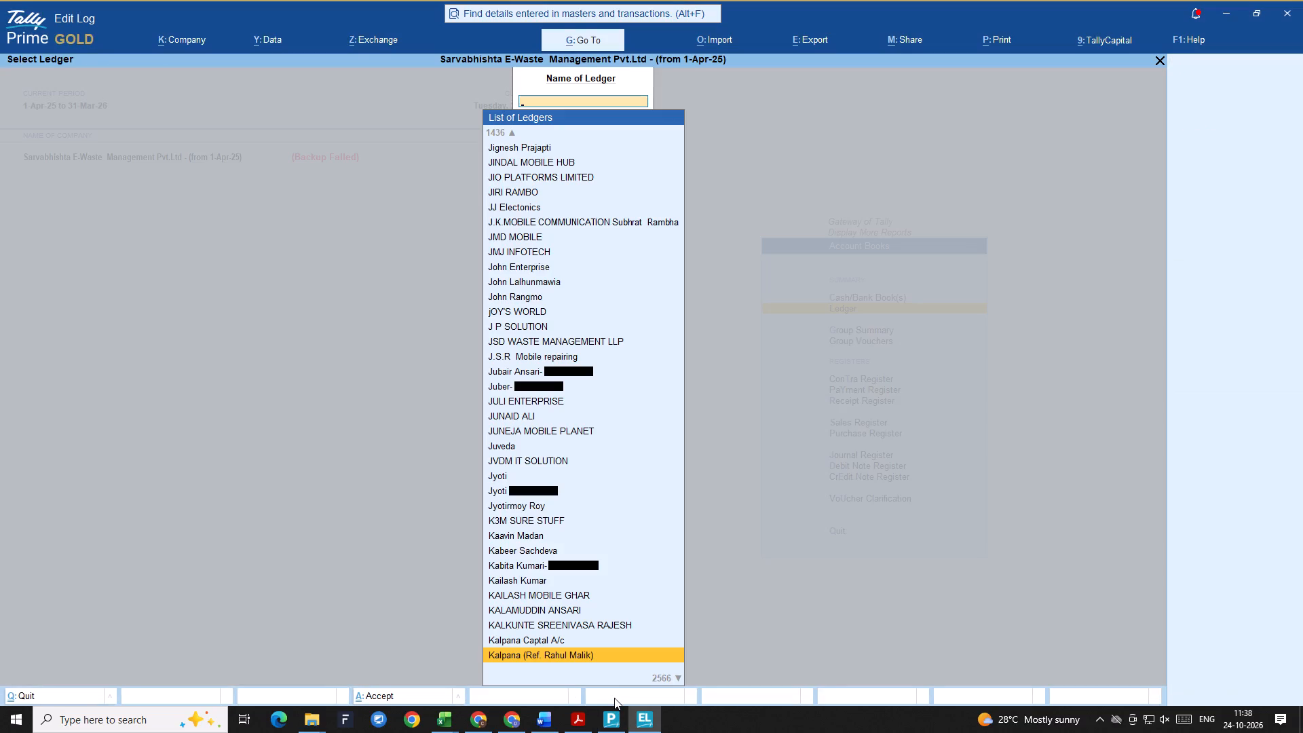
key(alt+Tab)
key(Escape)
key(Escape)
key(Escape)
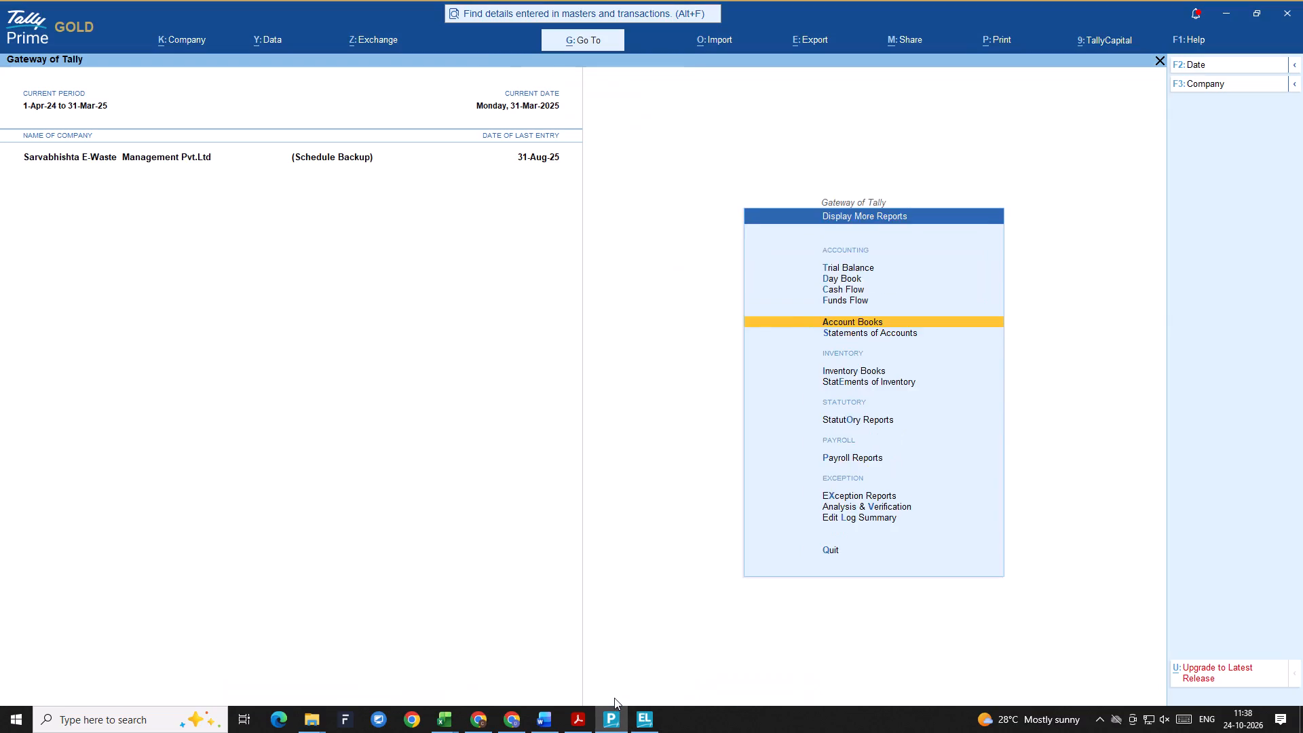
key(Escape)
key(Escape)
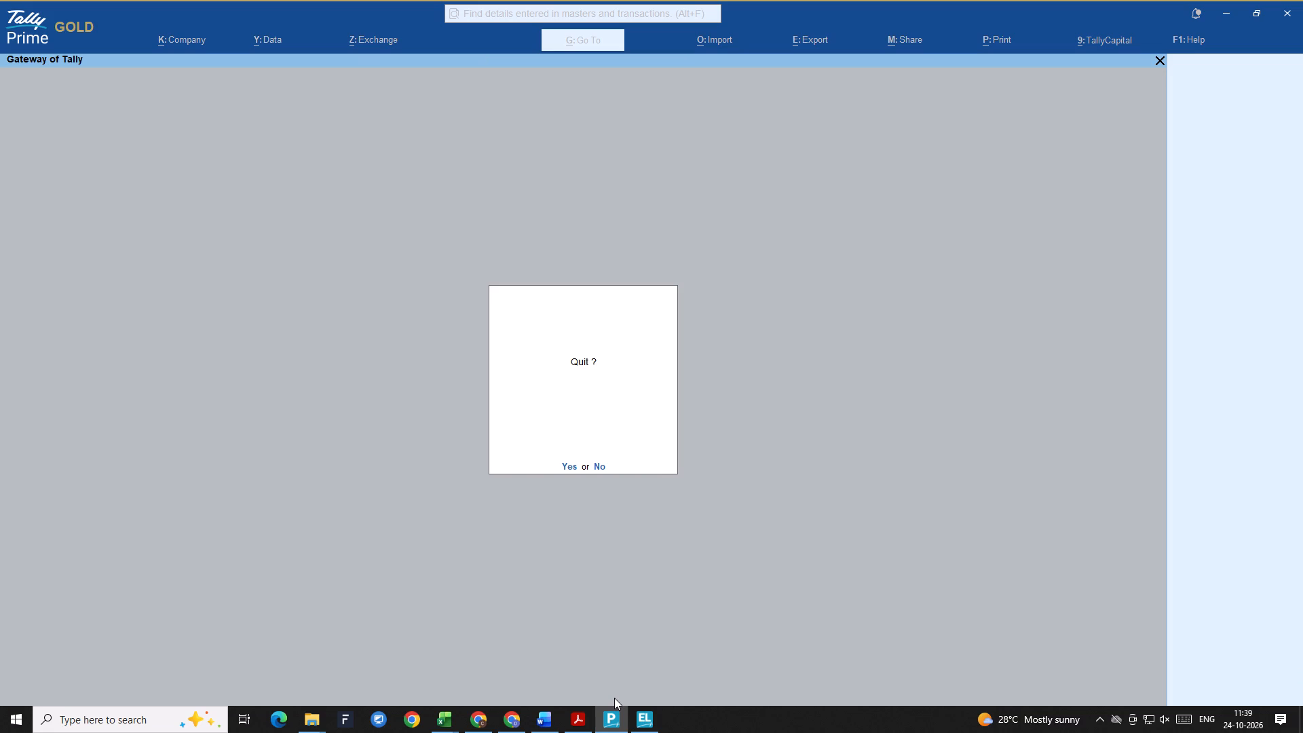
key(alt+Tab)
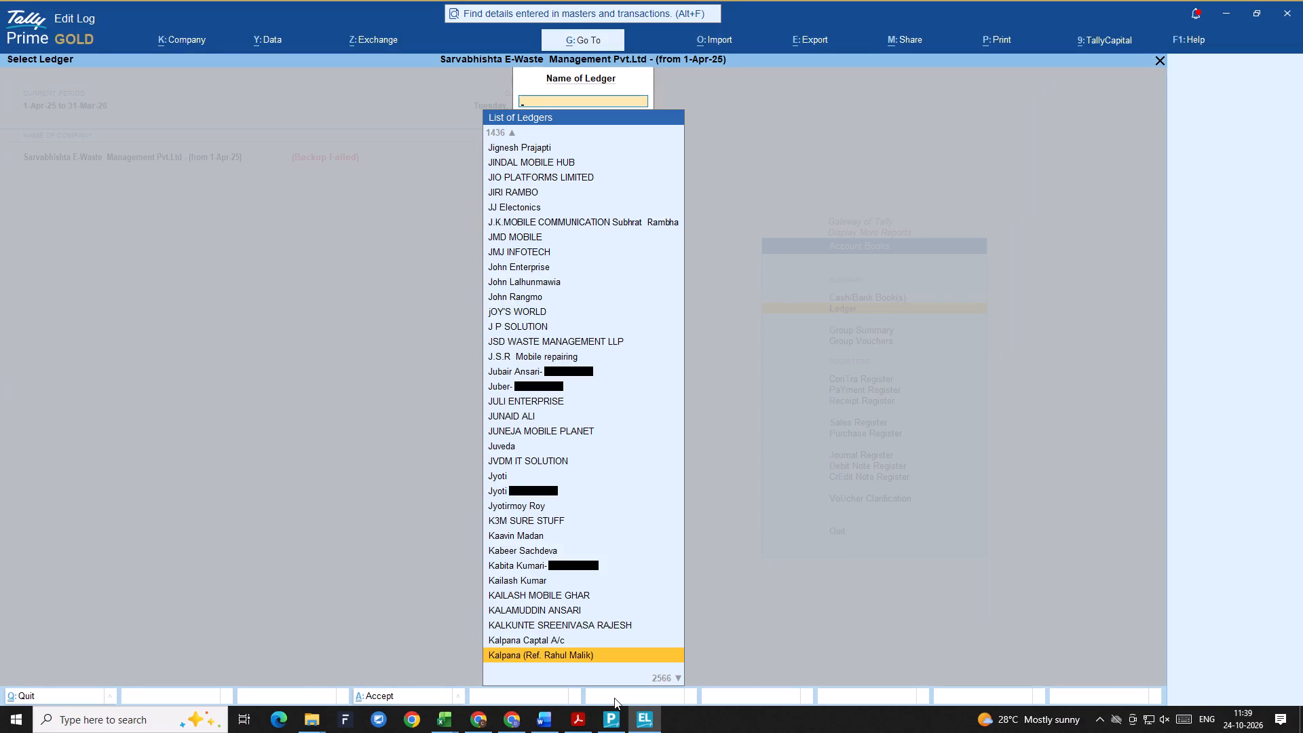
key(alt+Tab)
key(Escape)
key(Escape)
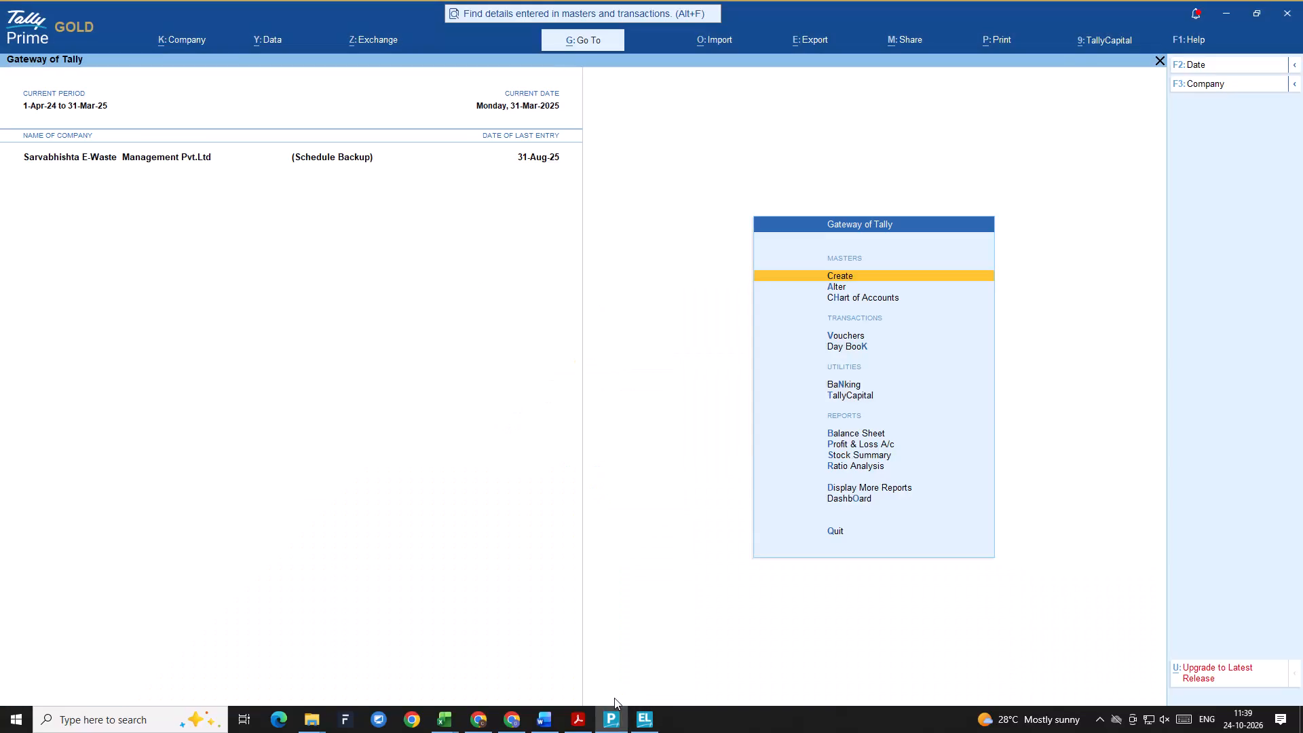
key(Escape)
Open the FY 2024-25 company's Balance Sheet in detailed view for 1-Apr-24 to 31-Mar-25.
key(alt+F2)
text(A24)
key(Return)
text(M25)
key(Return)
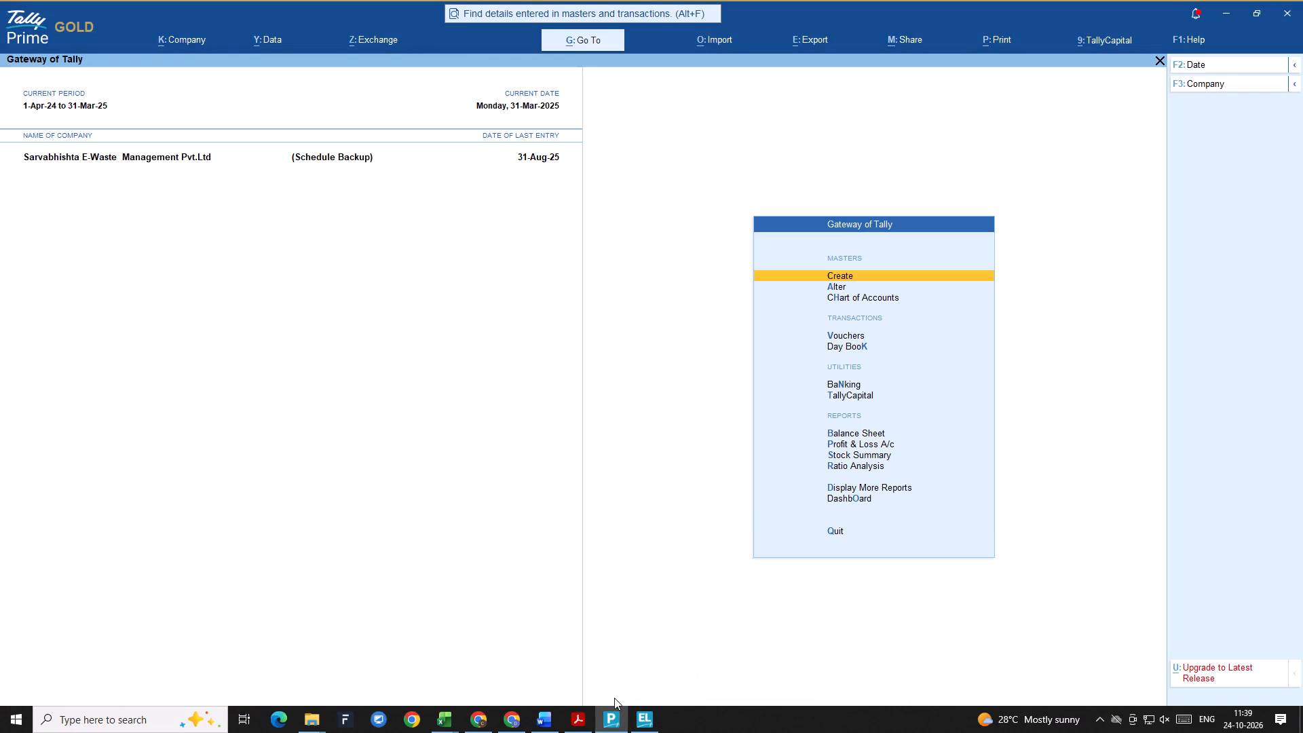
key(Up)
key(Up)
key(Up)
key(Up)
key(Up)
key(Up)
key(Up)
key(Return)
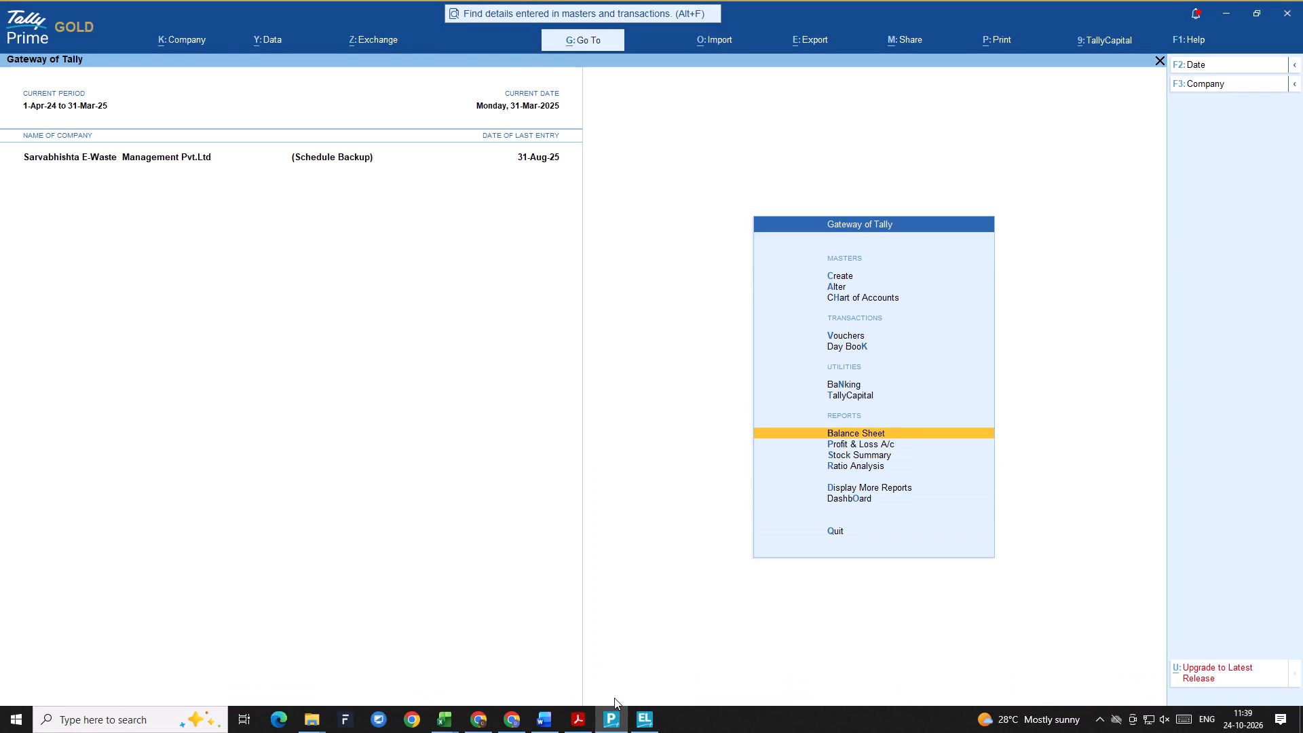
key(alt+F1)
Drill down through Reserves & Surplus to the Securities Premium Account ledger vouchers for 1-Mar-25 to 31-Mar-25.
key(Down)
key(Down)
key(Return)
key(Escape)
key(Up)
key(Return)
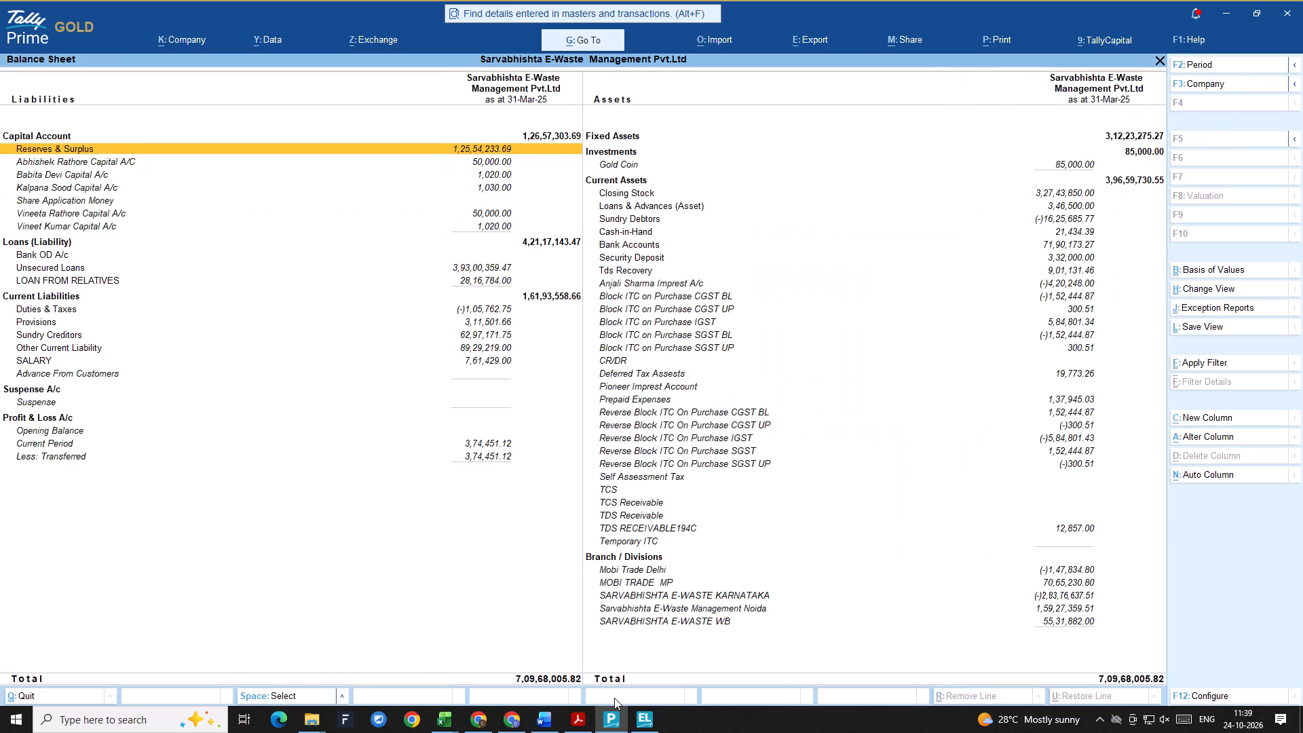
key(Down)
key(Return)
key(Return)
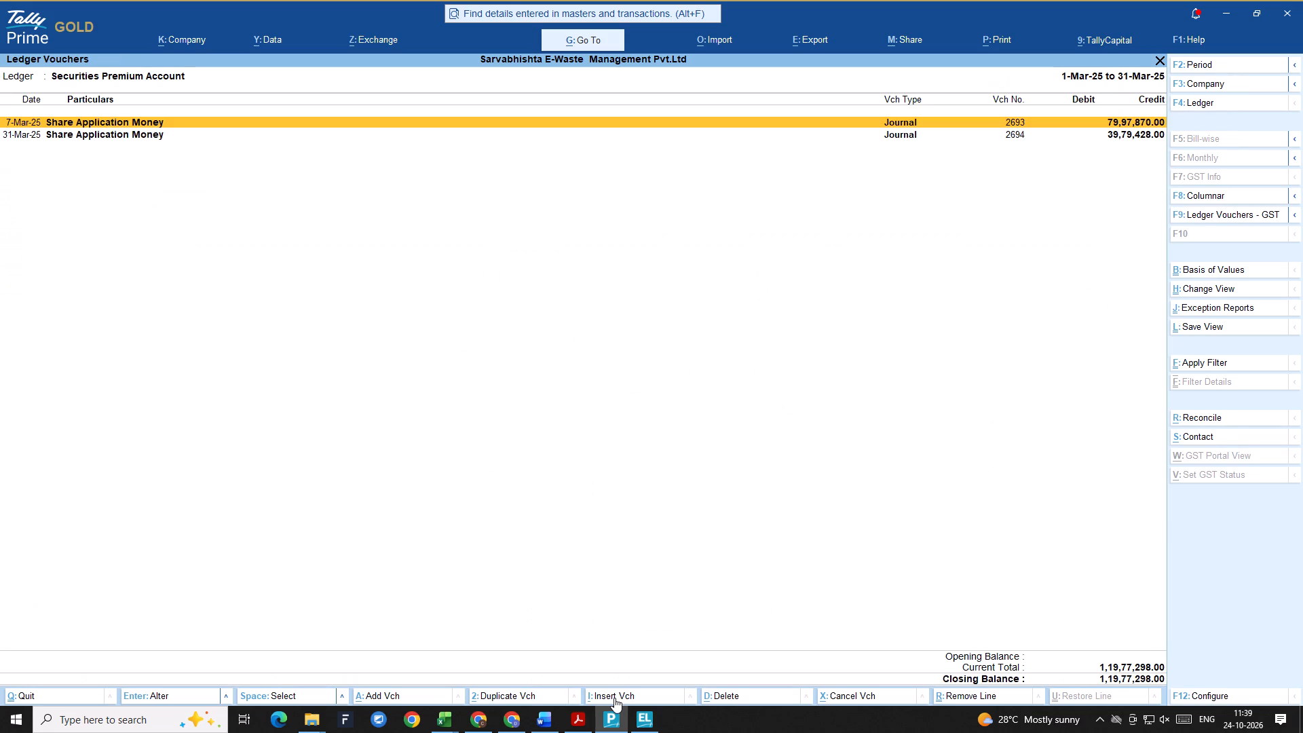
Examine the 7-Mar-25 Securities Premium journal, voucher 2693, and return to the Gateway of Tally without altering it.
key(Return)
key(Escape)
key(Escape)
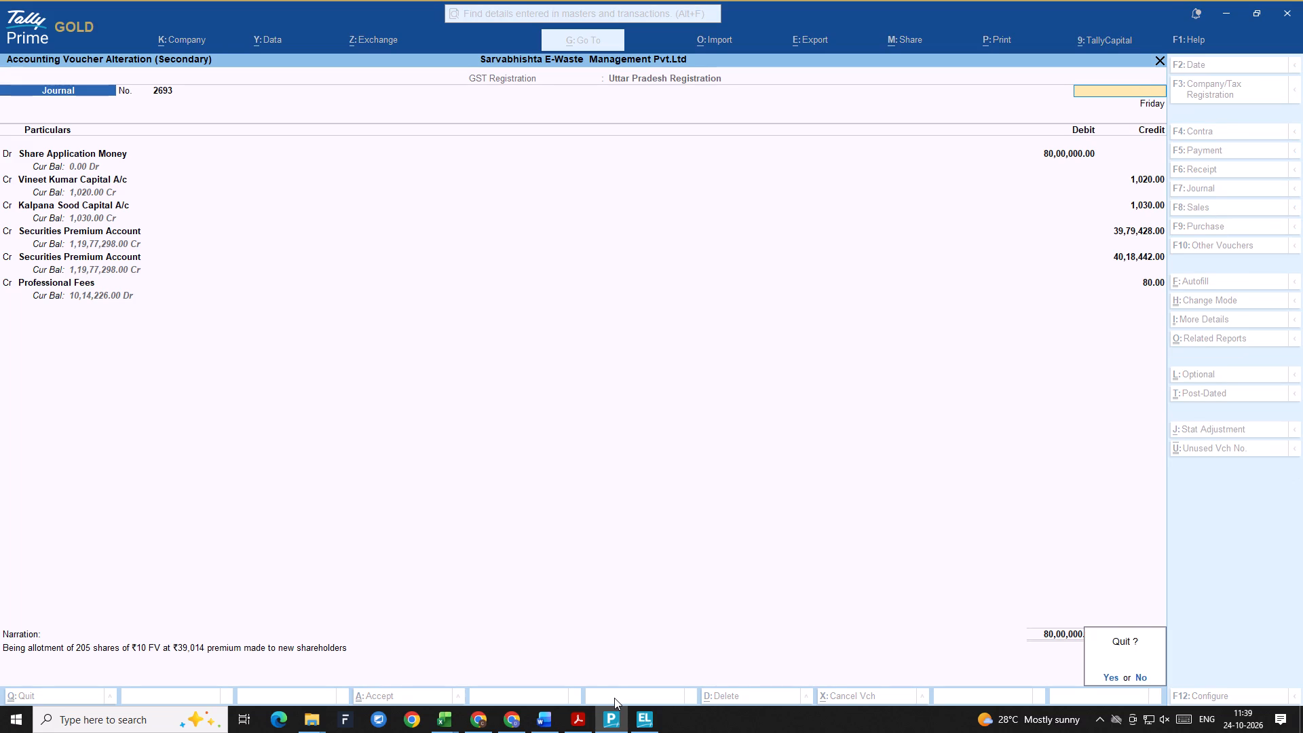
key(Escape)
key(Escape)
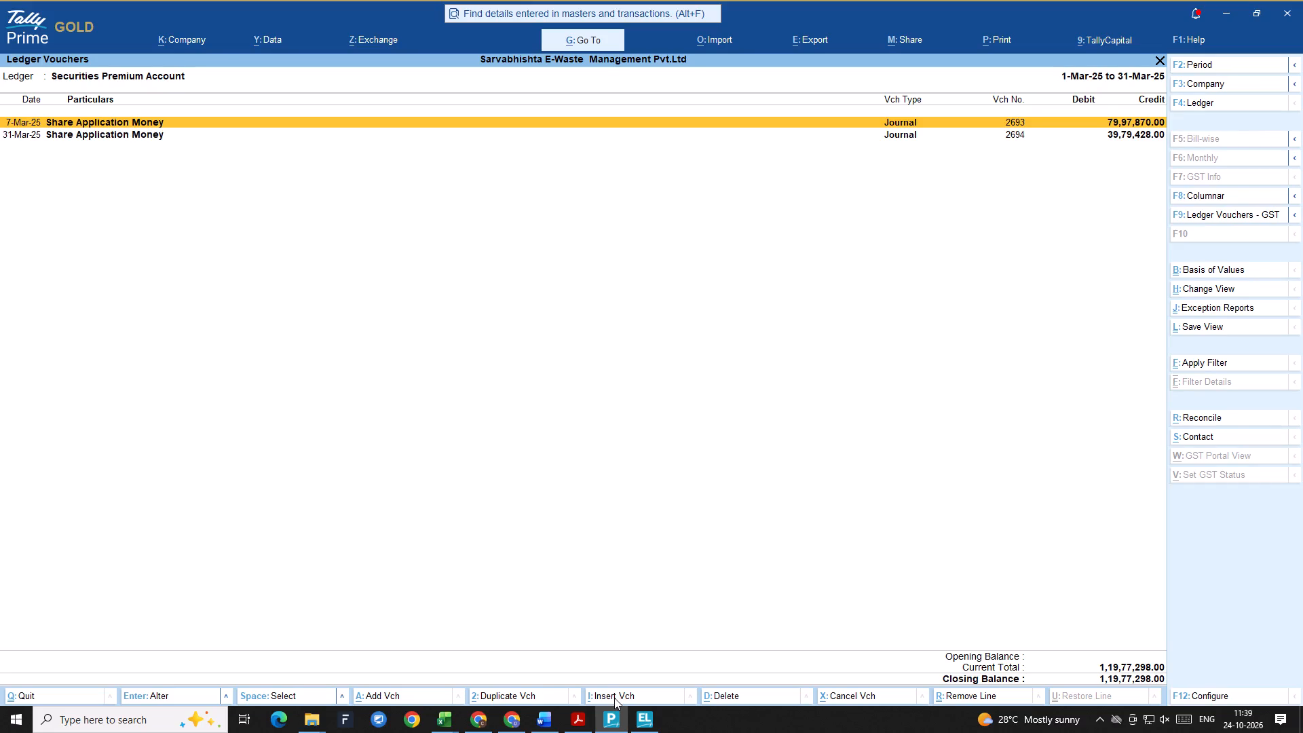
key(Escape)
key(Escape)
key(Escape)
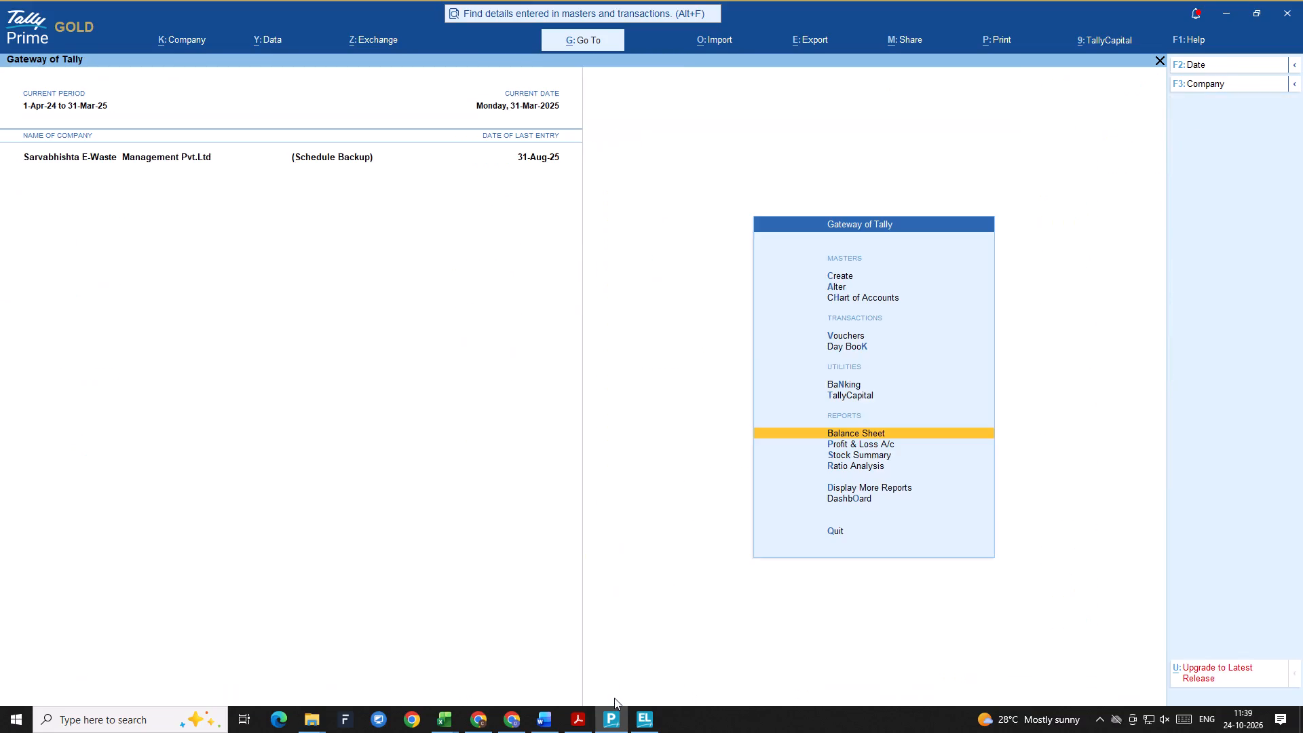
key(Escape)
key(Escape)
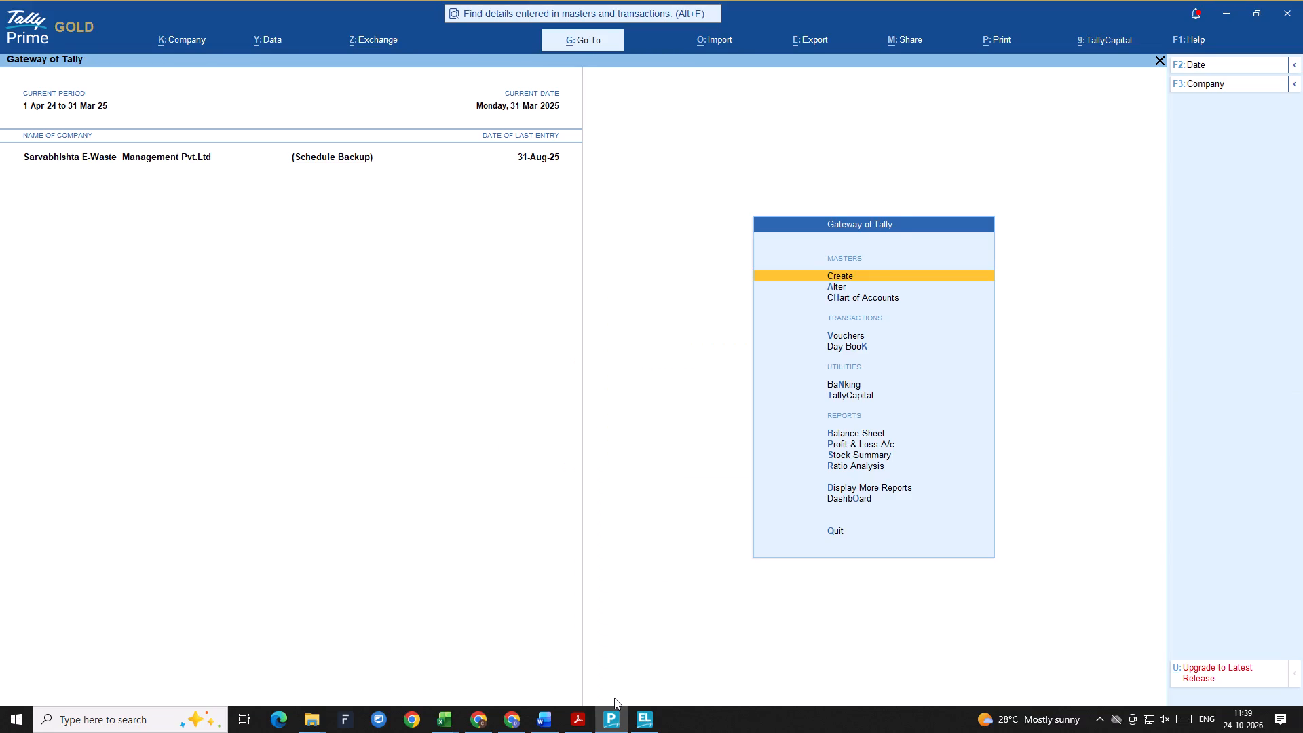
Open the Share Application Money ledger vouchers for 1-Apr-24 to 31-Mar-25.
text(DALSHARE A)
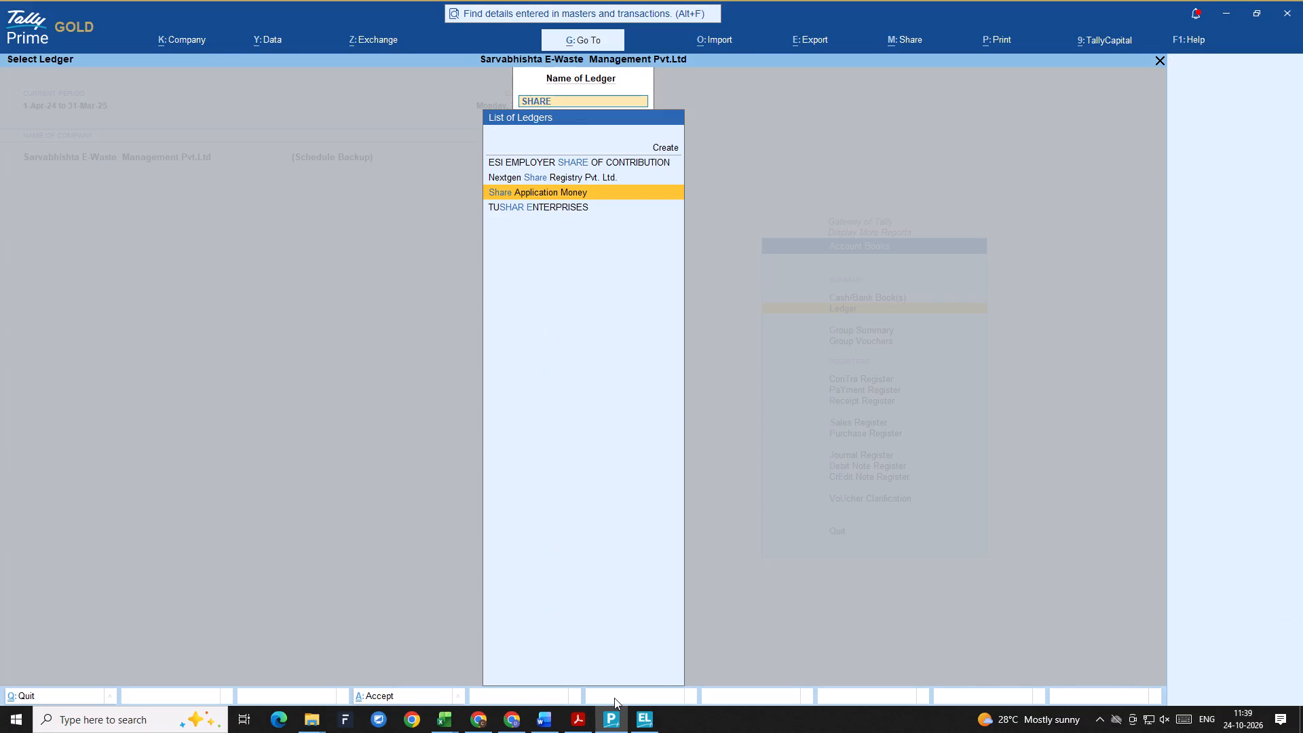
key(Return)
key(alt+F2)
key(Escape)
key(Return)
key(Escape)
key(Return)
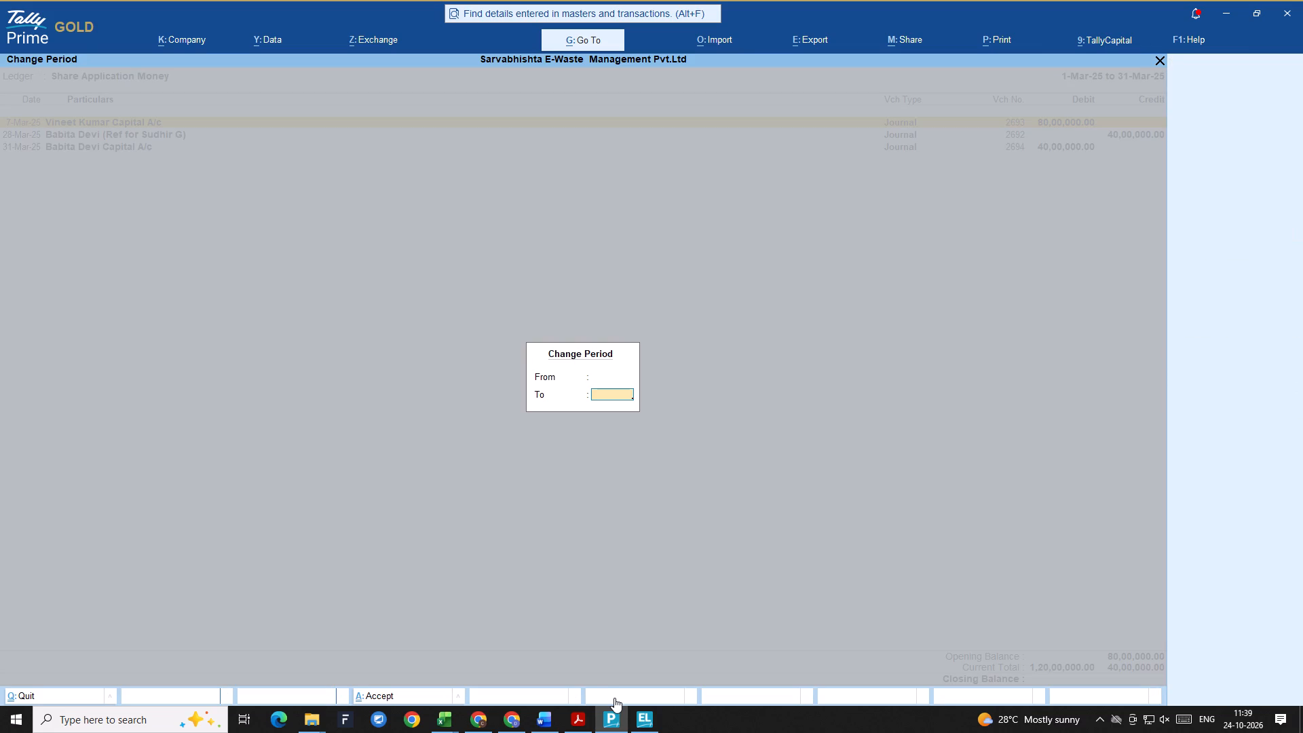
Examine the 7-Mar-25 share allotment journal, voucher 2693, from the Share Application Money ledger and start leaving it.
key(Down)
key(Down)
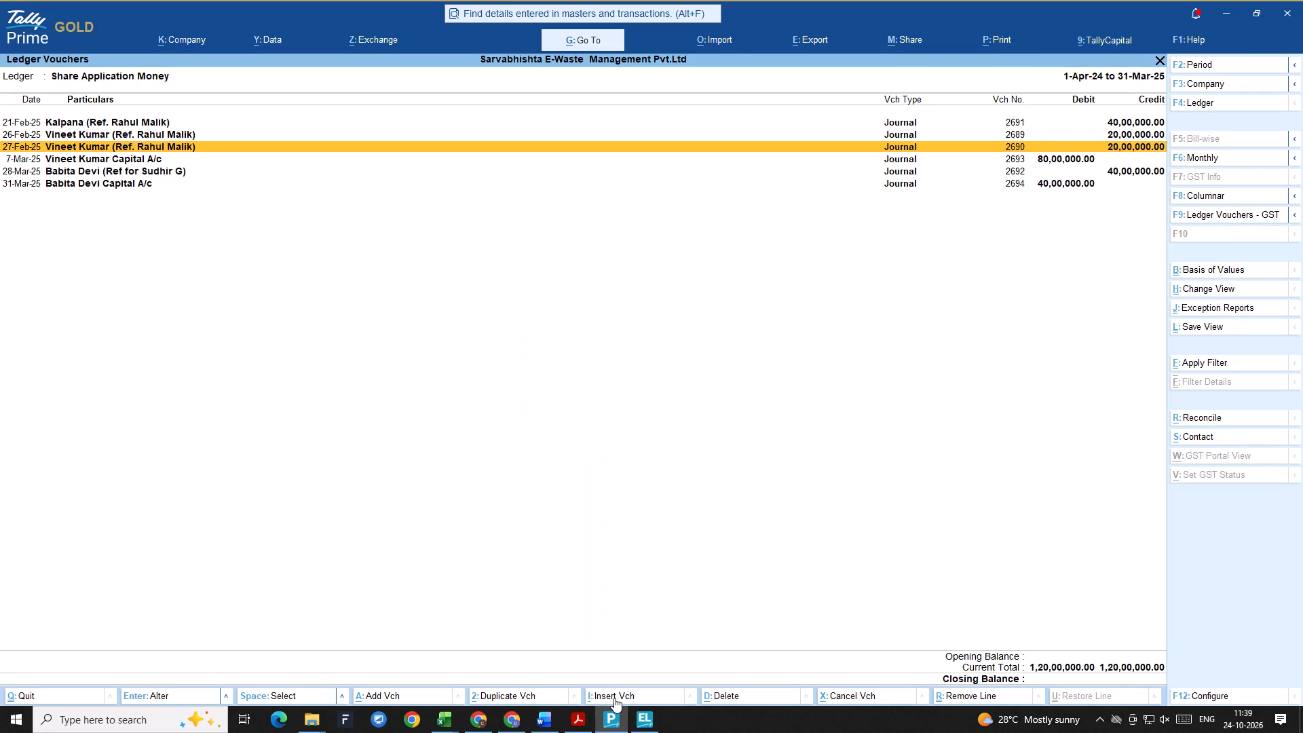
key(Down)
key(Return)
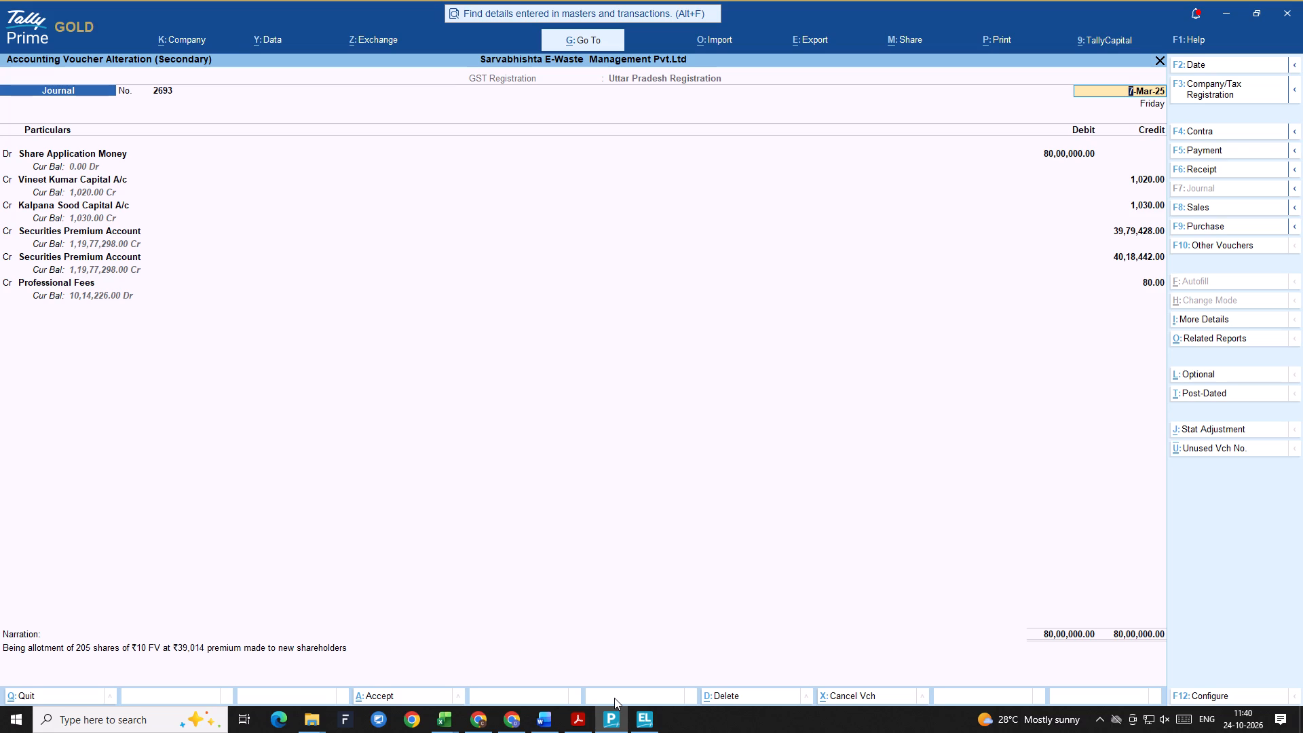
key(Escape)
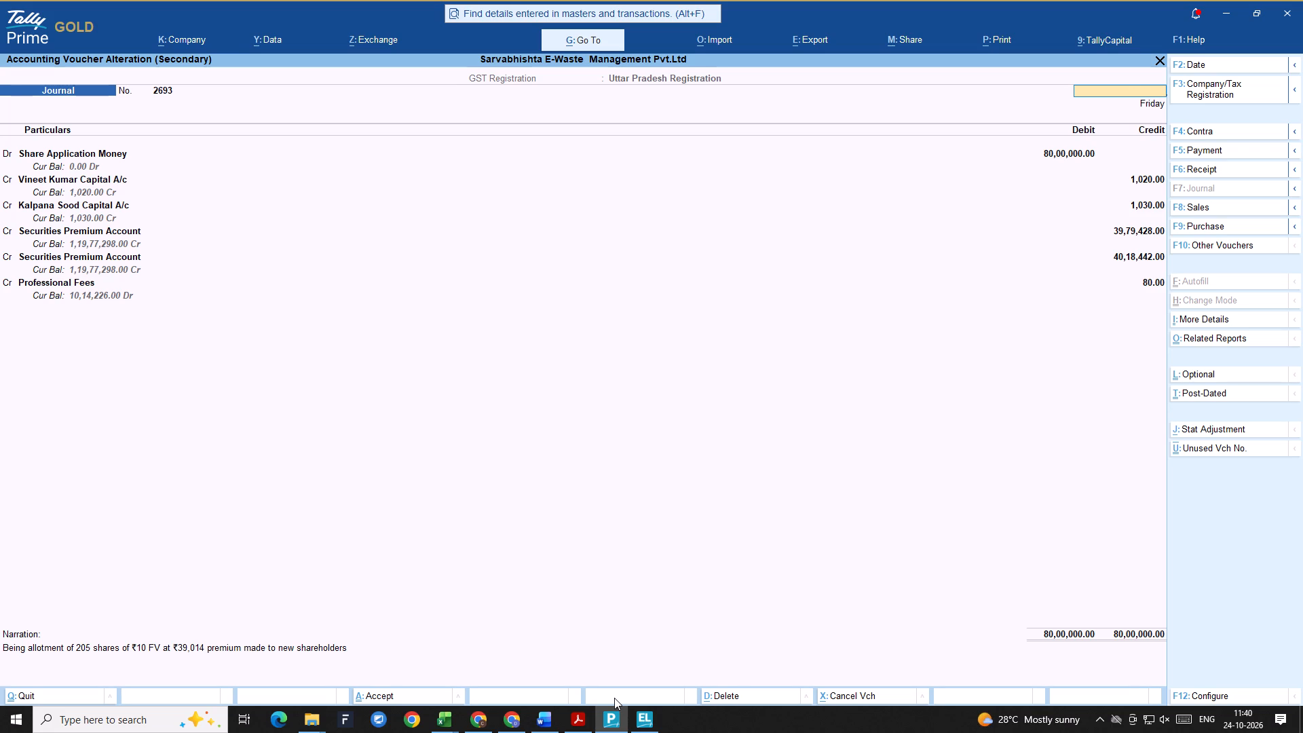
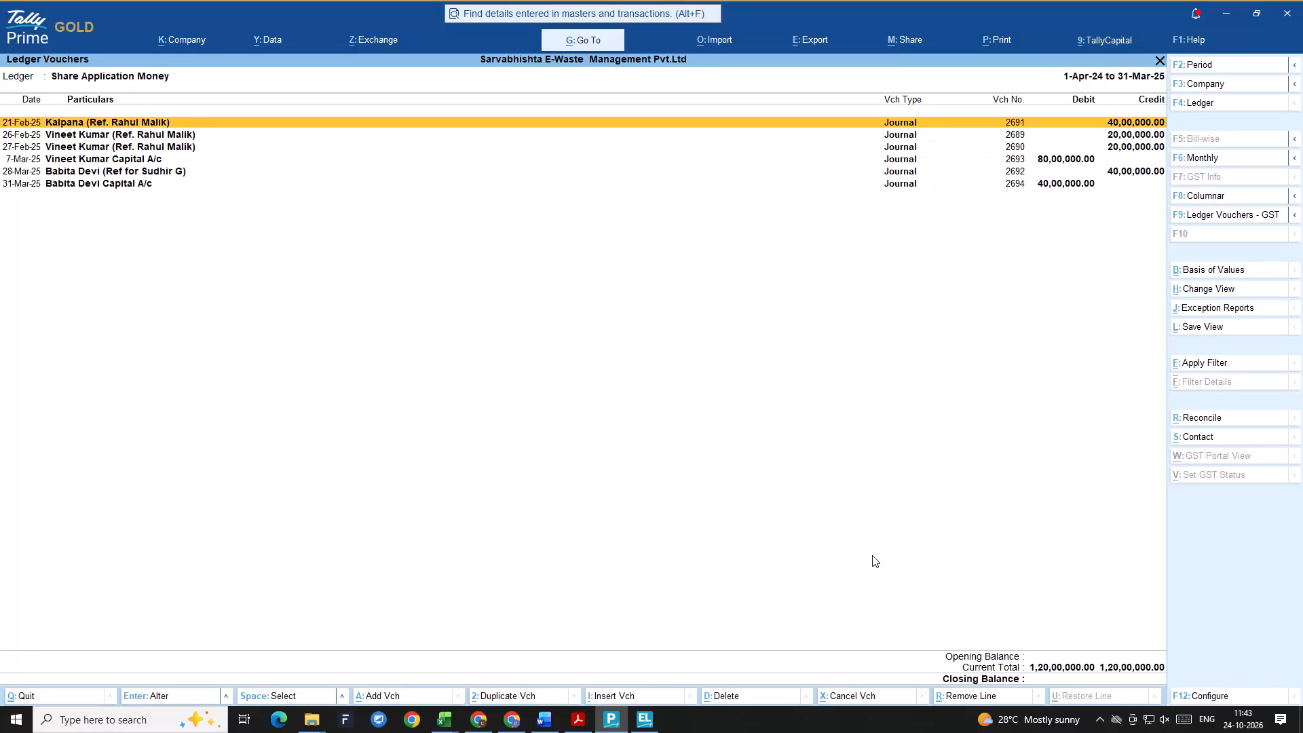
Close the Share Application Money ledger vouchers and return to the Gateway of Tally.
key(Up)
key(Escape)
key(Escape)
key(Escape)
key(Escape)
key(Escape)
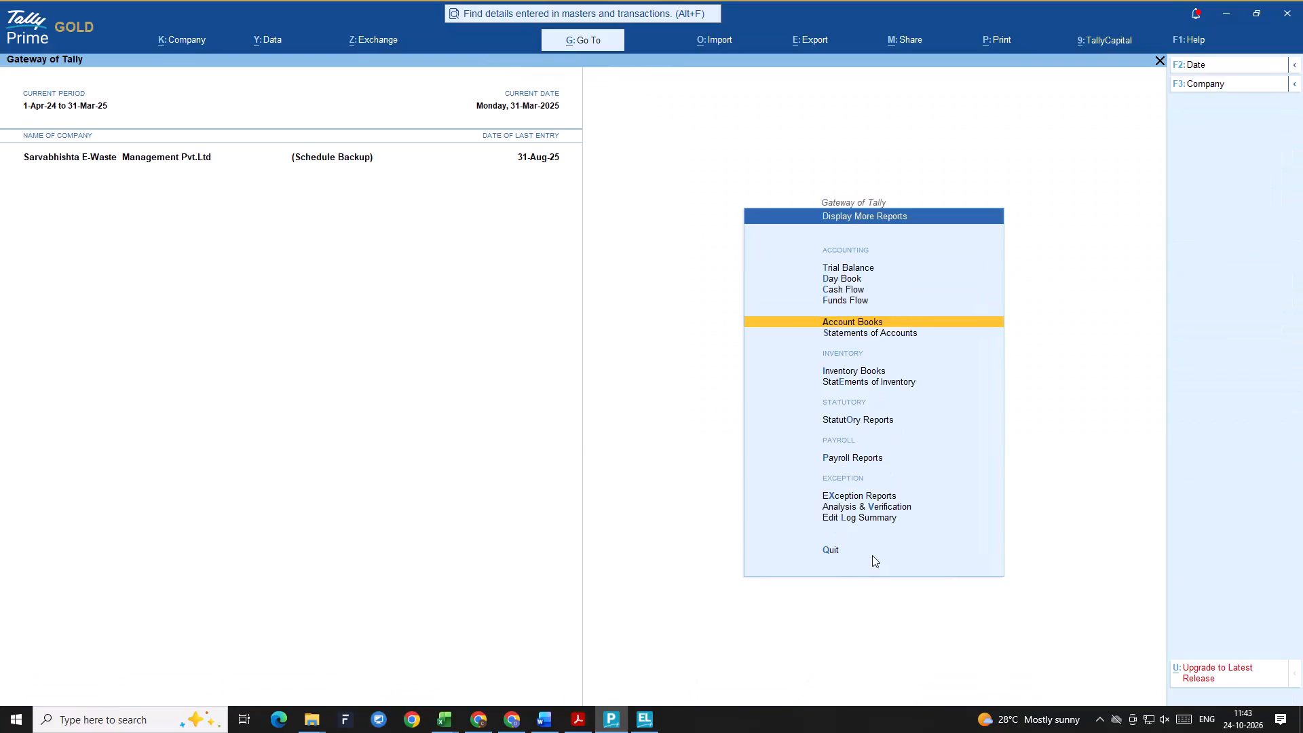
key(Escape)
key(Escape)
Set the period to 1-Apr-24 to 31-Mar-25 and open the Balance Sheet in detailed view.
key(alt+F2)
text(A24)
key(Return)
text(M25)
key(Return)
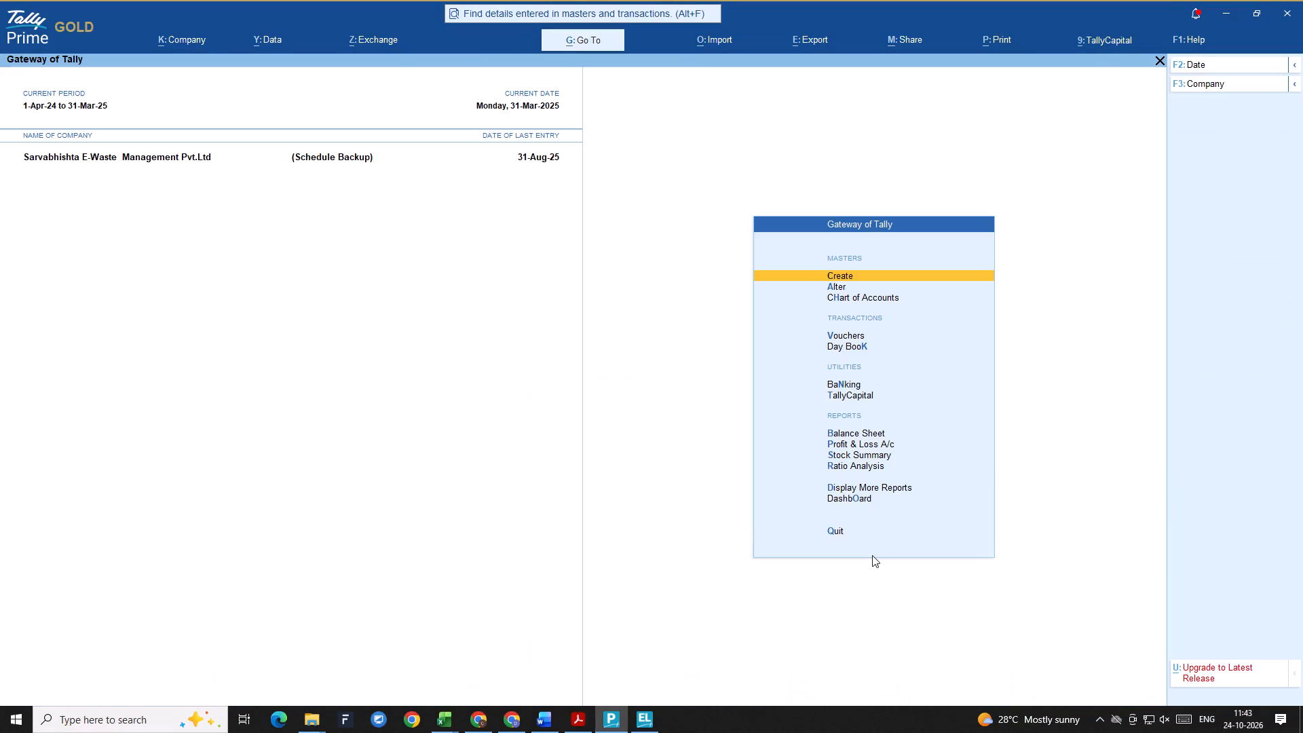
key(Up)
key(Up)
key(Up)
key(Up)
key(Up)
key(Up)
key(Up)
key(Return)
key(alt+F1)
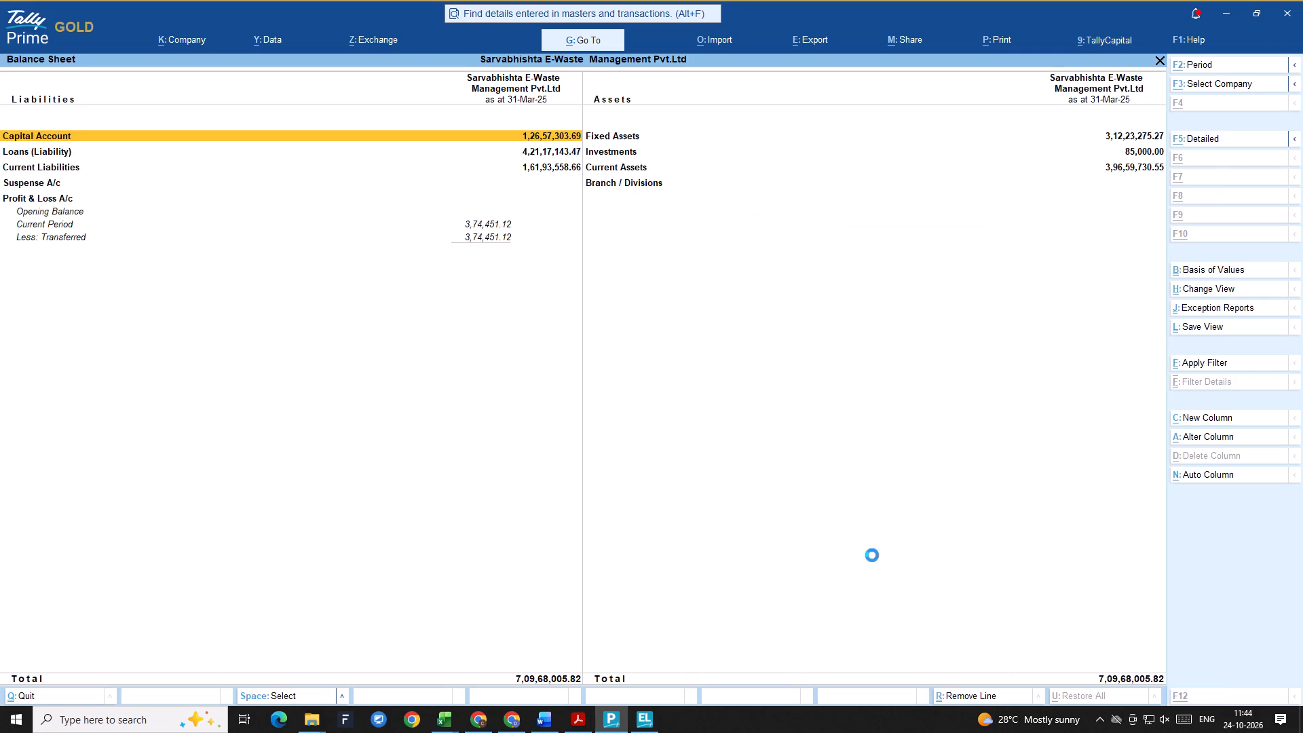
Drill down from Reserves & Surplus in the Balance Sheet to the Securities Premium Account ledger vouchers for March 2025.
key(Down)
key(Down)
key(Down)
key(Up)
key(Up)
key(Down)
key(Down)
key(Down)
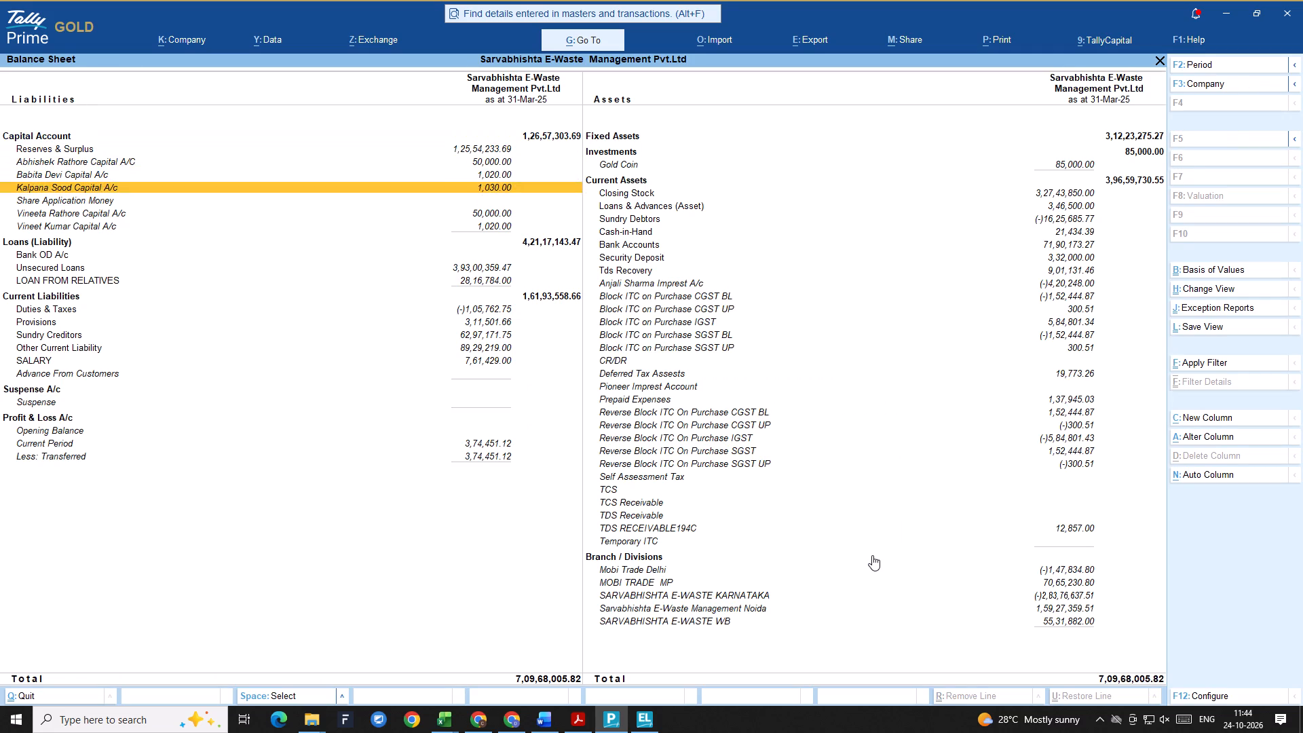
key(Down)
key(Up)
key(Up)
key(Up)
key(Up)
key(Return)
key(Down)
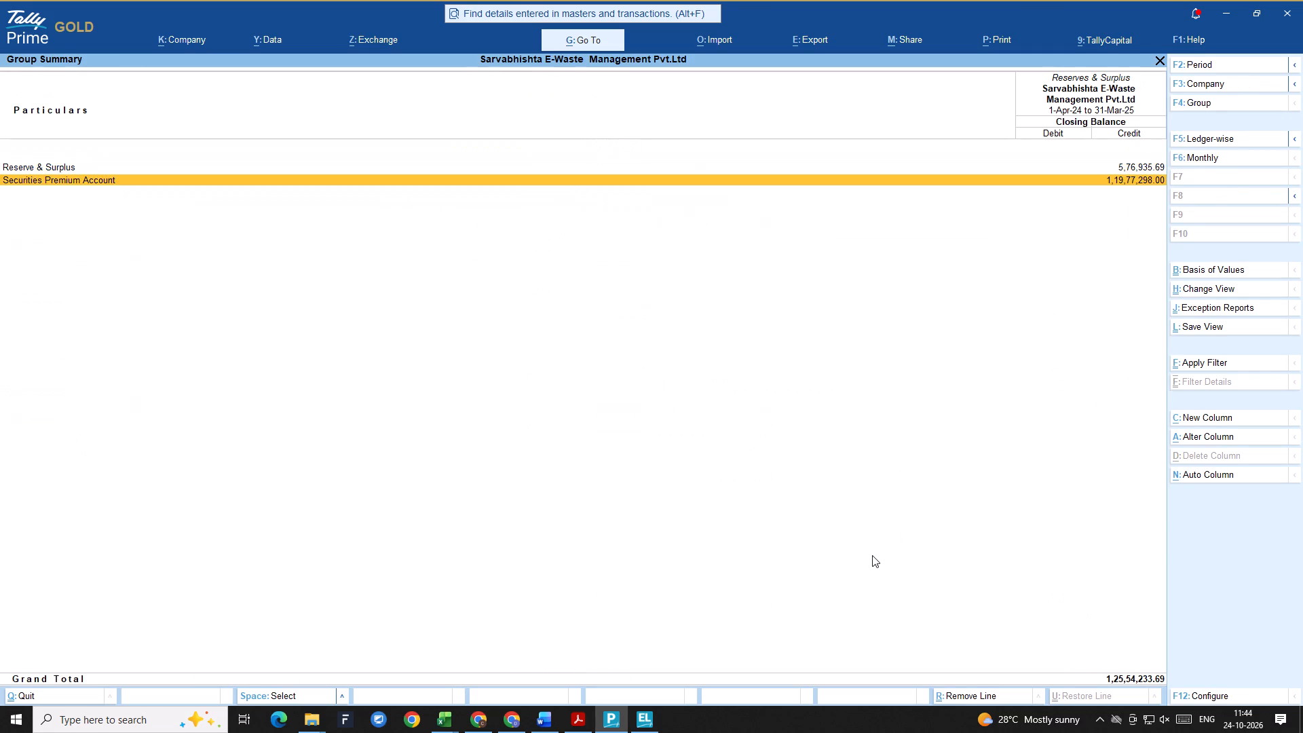
key(Return)
key(Return)
Examine the 7-Mar-25 share allotment journal, voucher 2693, and leave it without altering it.
key(Return)
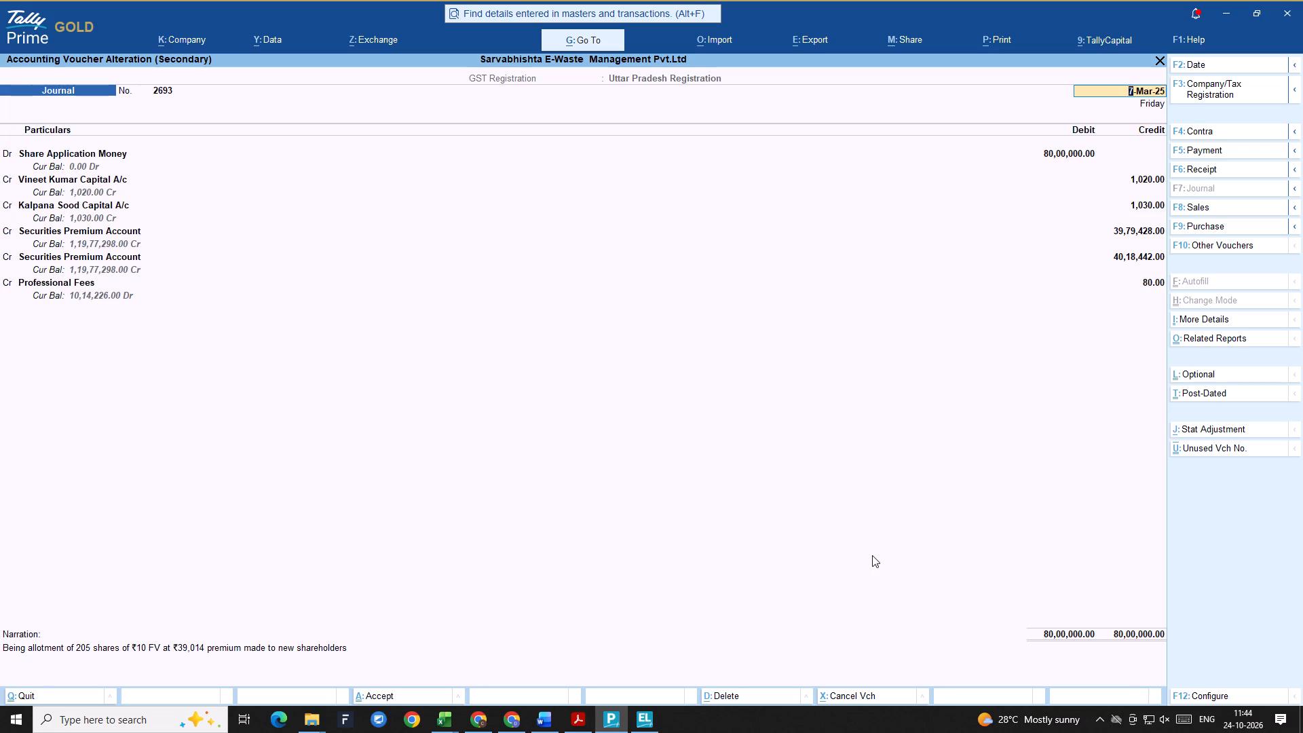
key(Escape)
key(Escape)
key(Escape)
Examine the share allotment journal, voucher 2694, in the Securities Premium Account and return to the Balance Sheet without altering it.
key(Down)
key(Return)
key(Escape)
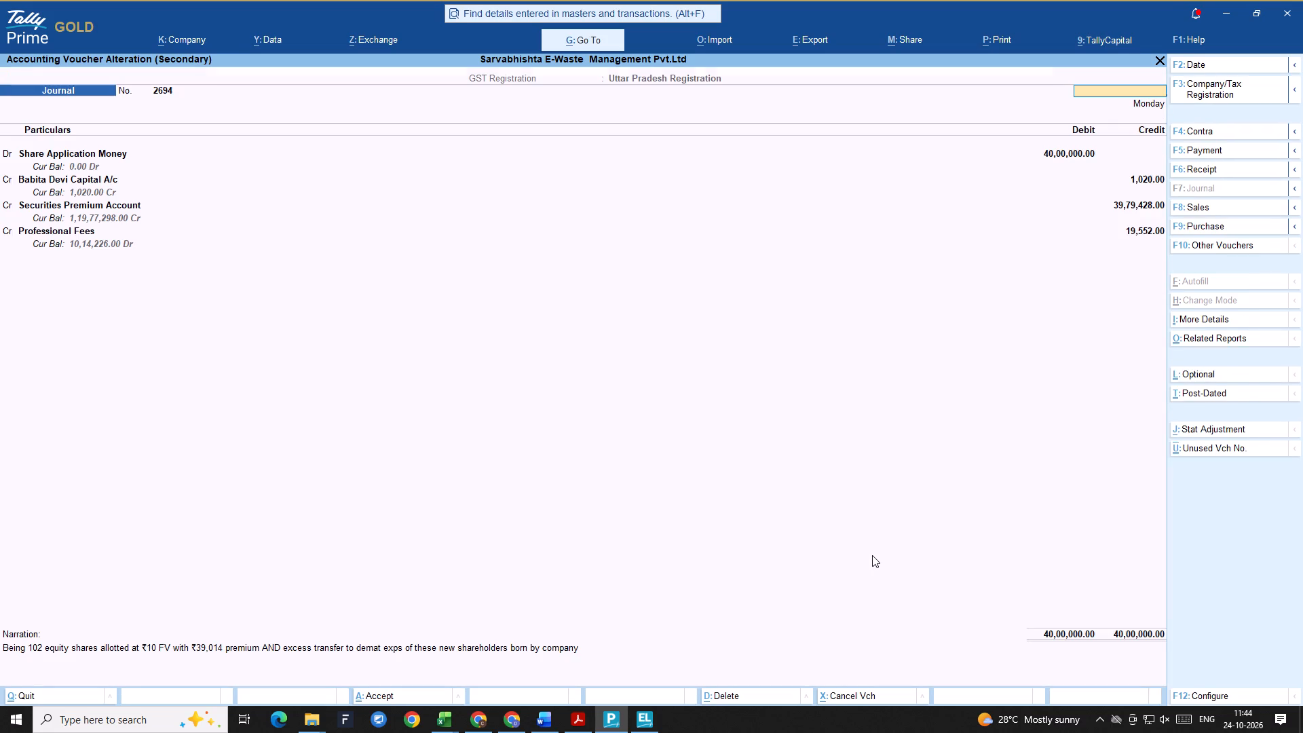
key(Escape)
key(Escape)
key(Escape)
key(Escape)
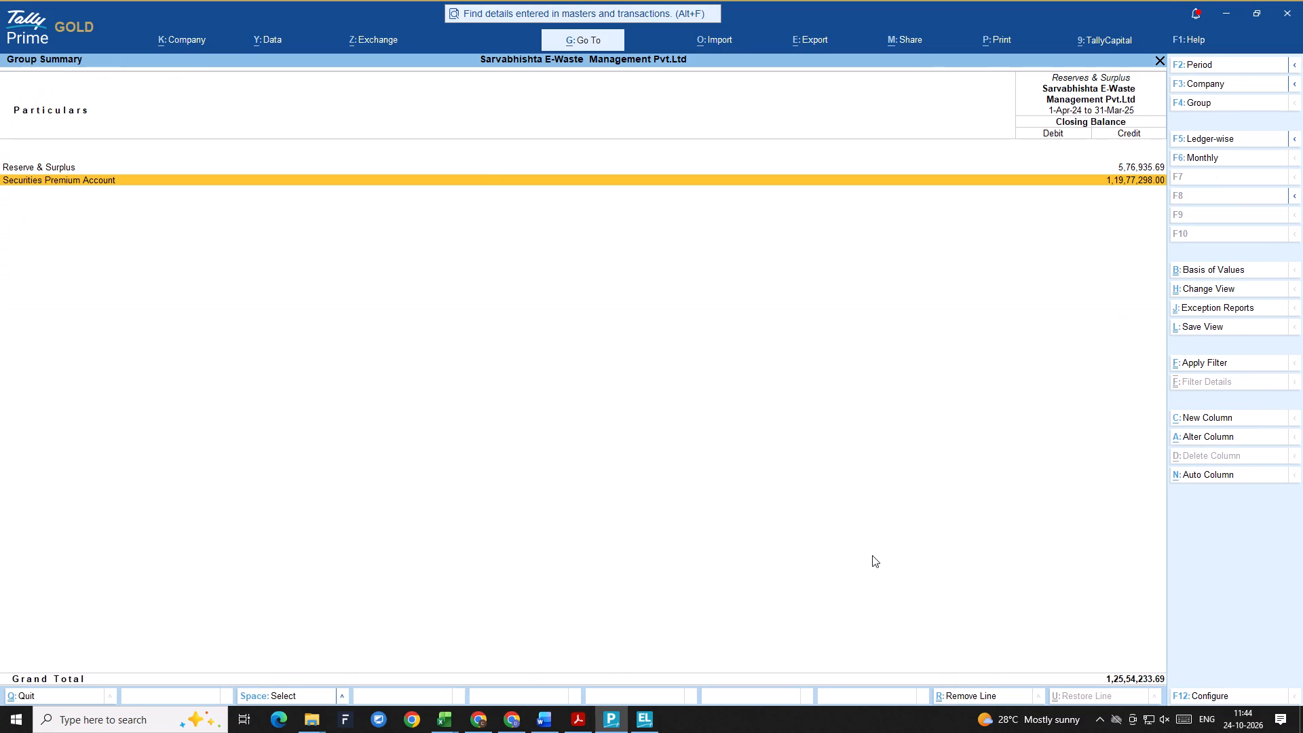
key(Escape)
View the Loan from Relatives group summary under Loans (Liability) and return to the Balance Sheet.
key(Down)
key(Down)
key(Down)
key(Down)
key(Down)
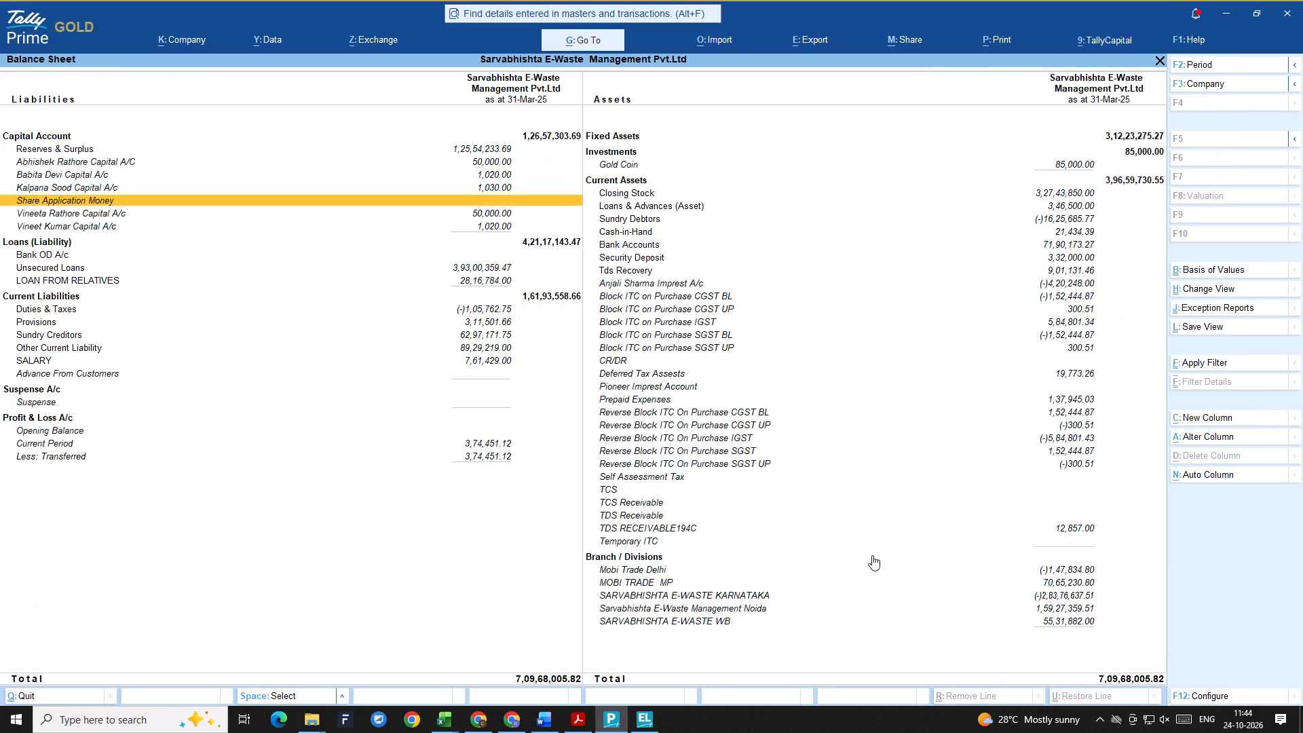
key(Down)
key(Down)
key(Down)
key(Down)
key(Down)
key(Down)
key(Return)
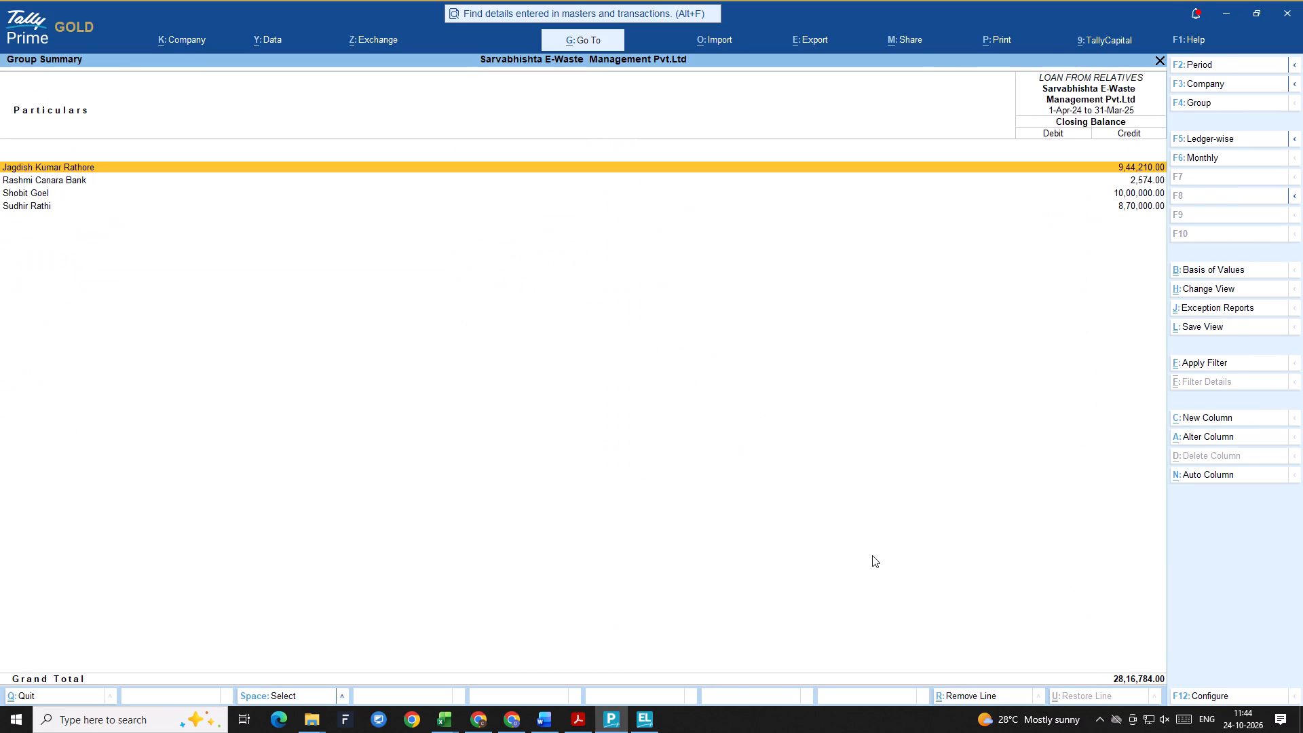
key(Escape)
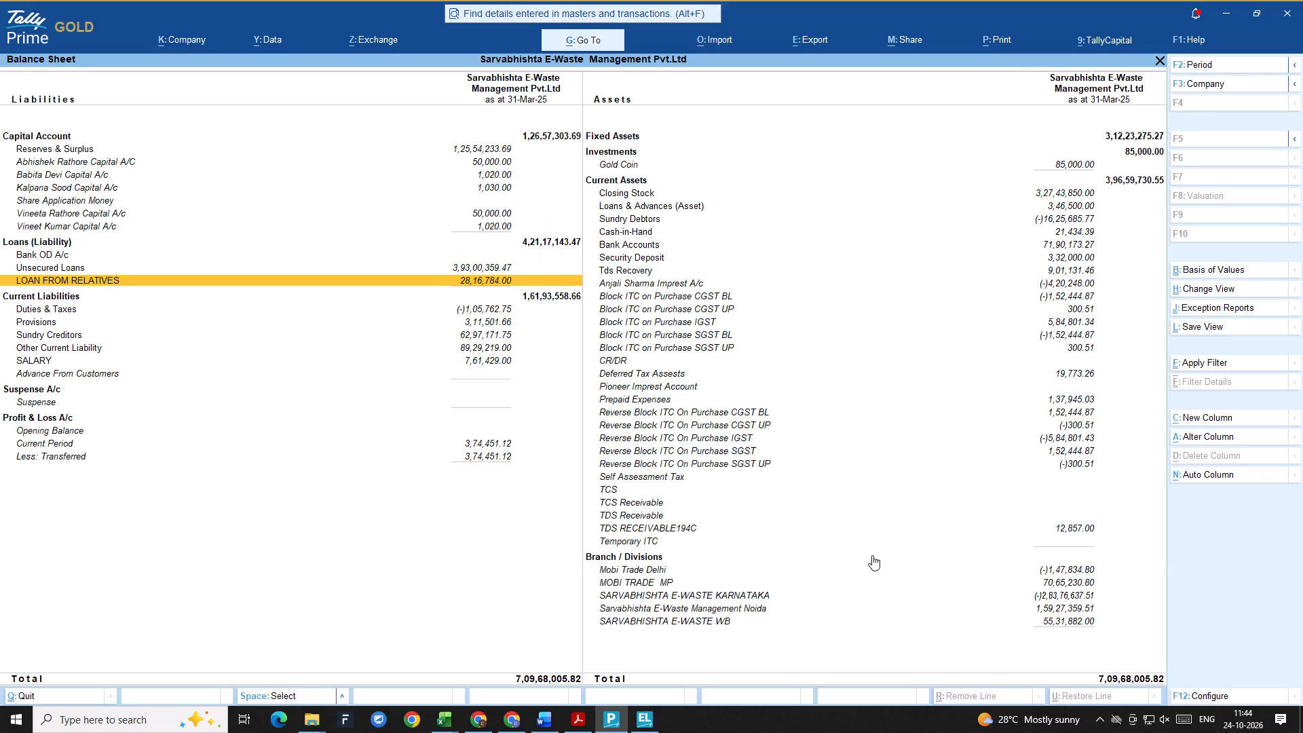
View the Provisions group summary under Current Liabilities and return to the Balance Sheet.
key(Down)
key(Down)
key(Down)
key(Return)
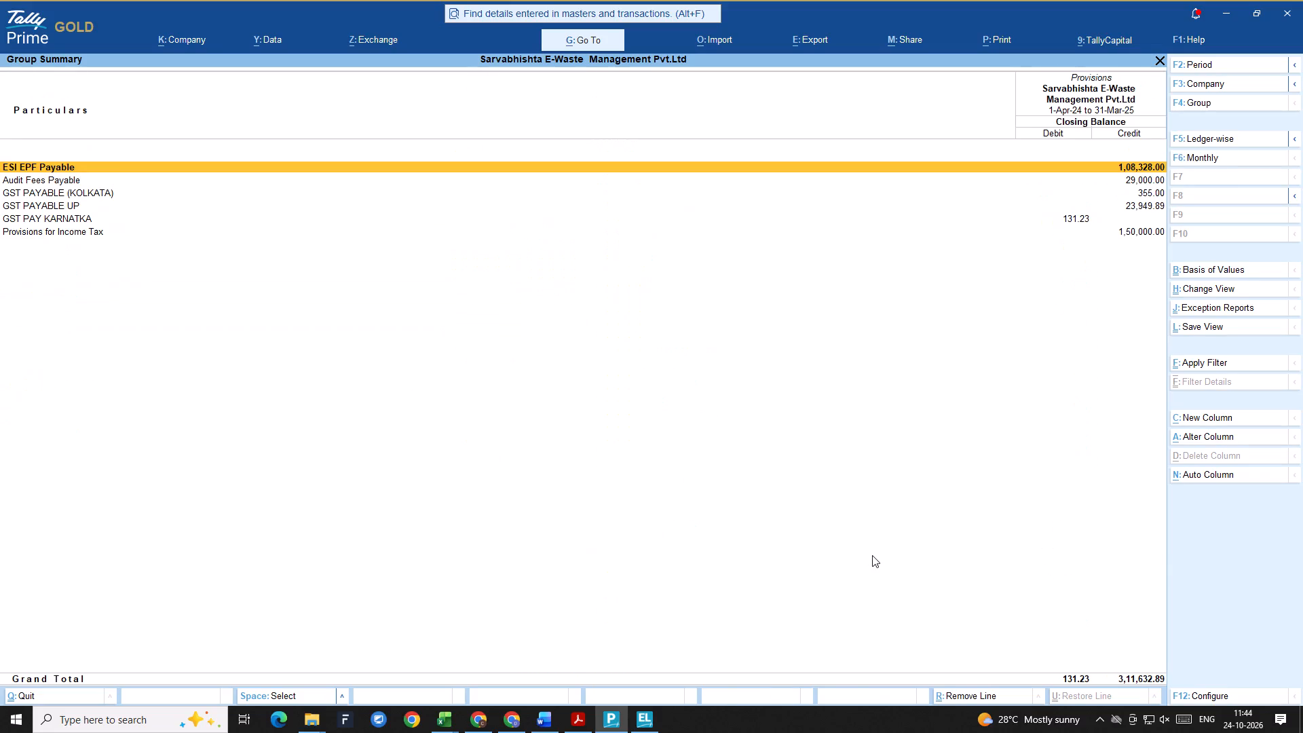
key(Escape)
Examine the Sundry Creditors group summary through to the last party and return to the Balance Sheet.
key(Down)
key(Return)
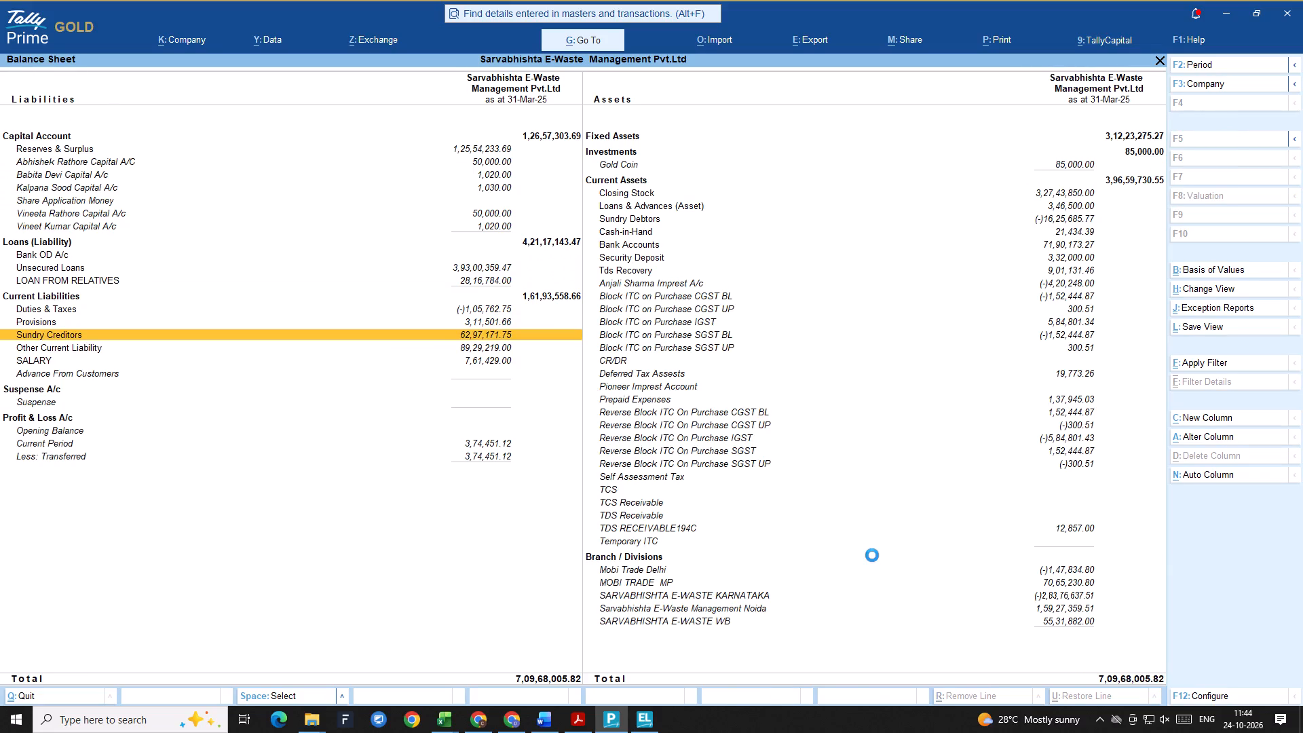
key(Down)
key(Down)
key(Down)
key(Down)
key(Down)
key(Down)
key(Down)
key(Down)
key(Down)
key(Down)
key(Down)
key(Down)
key(Down)
key(Down)
key(Down)
key(Down)
key(Down)
key(Down)
key(Down)
key(Down)
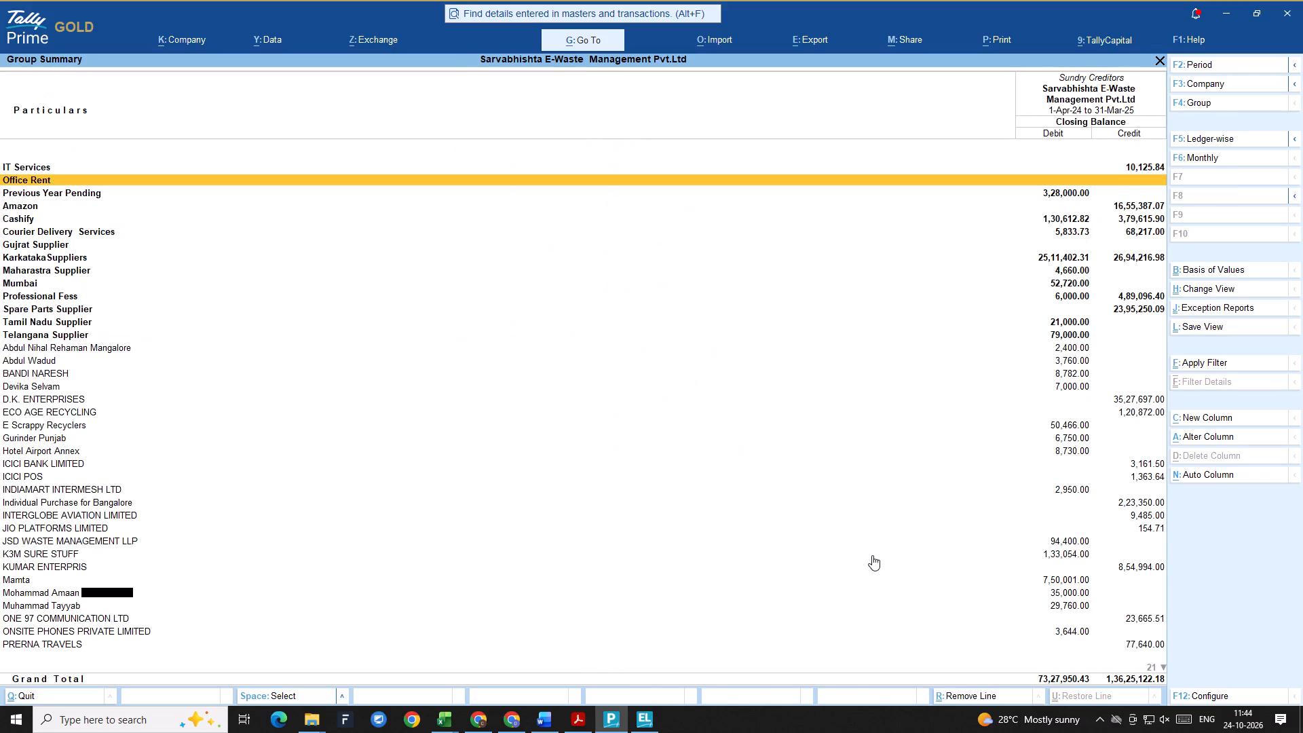
key(Down)
key(Down)
key(Down)
key(Down)
key(Down)
key(Down)
key(Down)
key(Down)
key(Down)
key(Down)
key(Down)
key(Down)
key(Down)
key(Down)
key(Down)
key(Down)
key(Down)
key(Down)
key(Down)
key(Down)
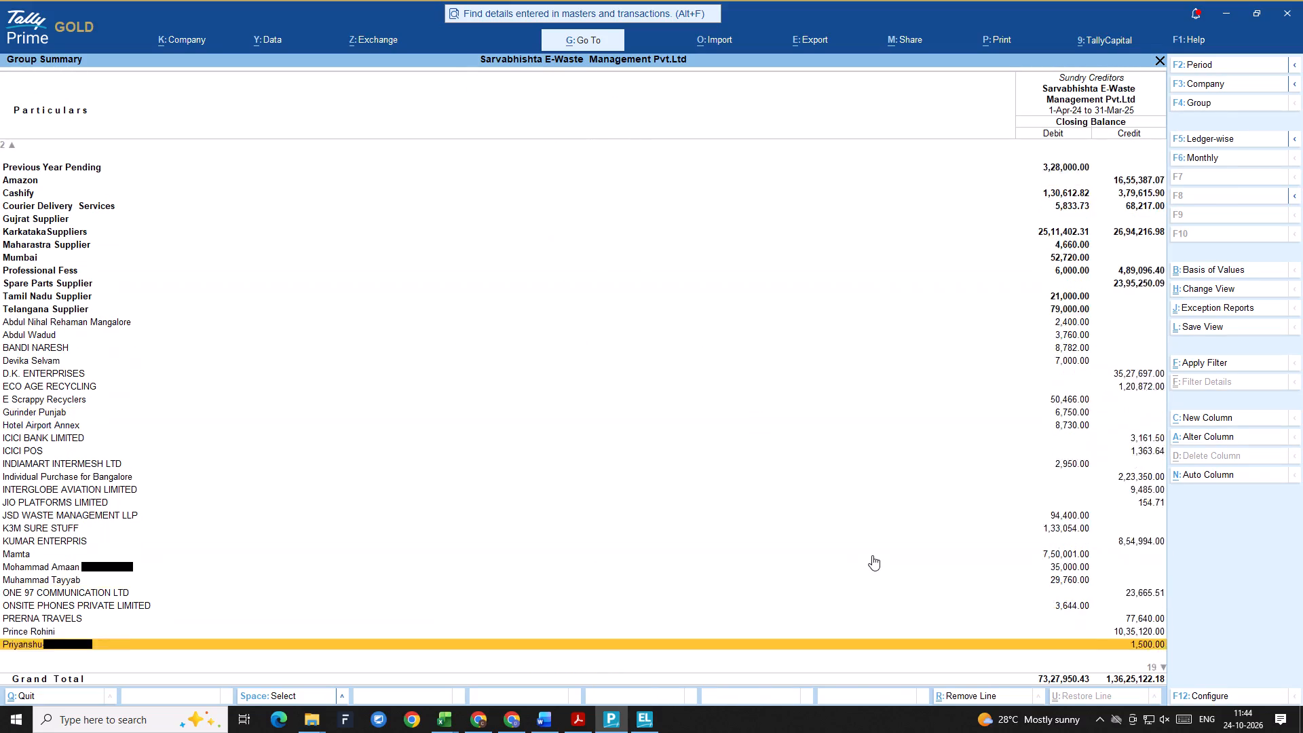
key(Up)
key(Down)
key(Down)
key(Down)
key(Down)
key(Down)
key(Down)
key(Down)
key(Down)
key(Down)
key(Down)
key(Down)
key(Down)
key(Down)
key(Down)
key(Down)
key(Down)
key(Down)
key(Down)
key(Down)
key(Down)
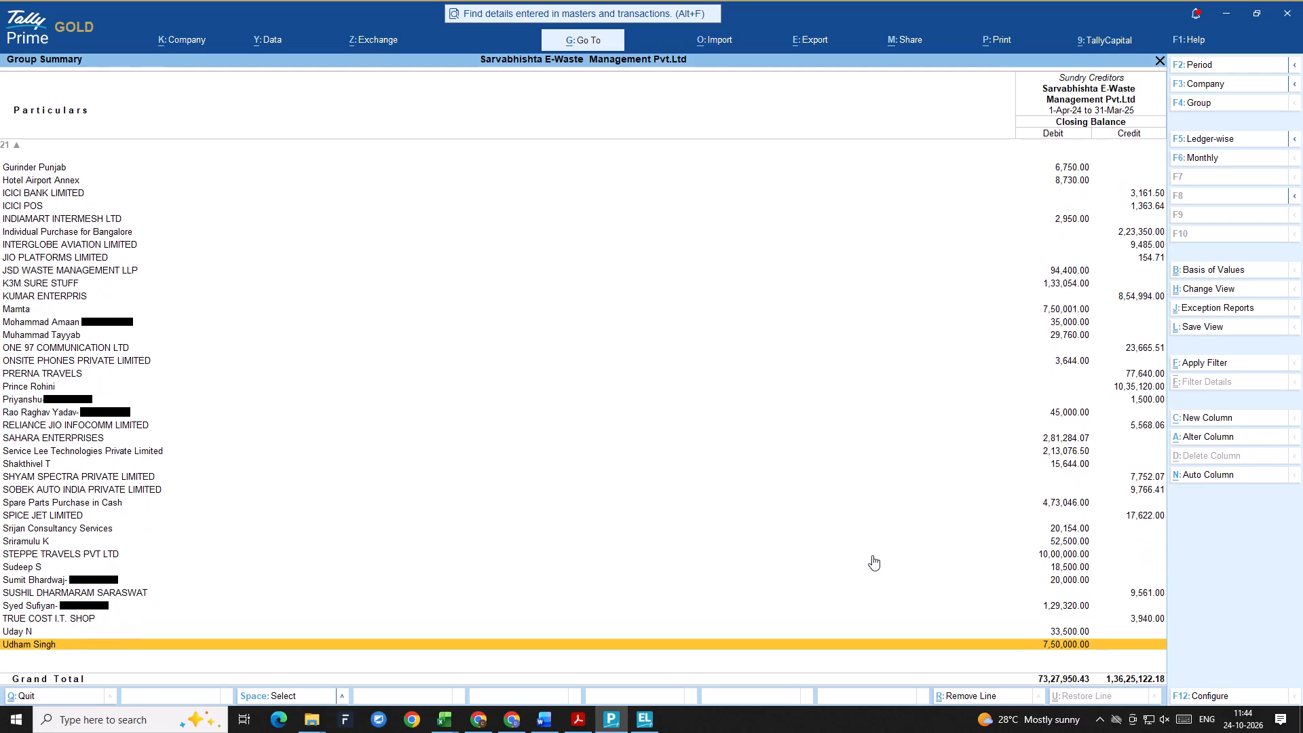
key(Escape)
View the Other Current Liability group summary and return to the Balance Sheet.
key(Down)
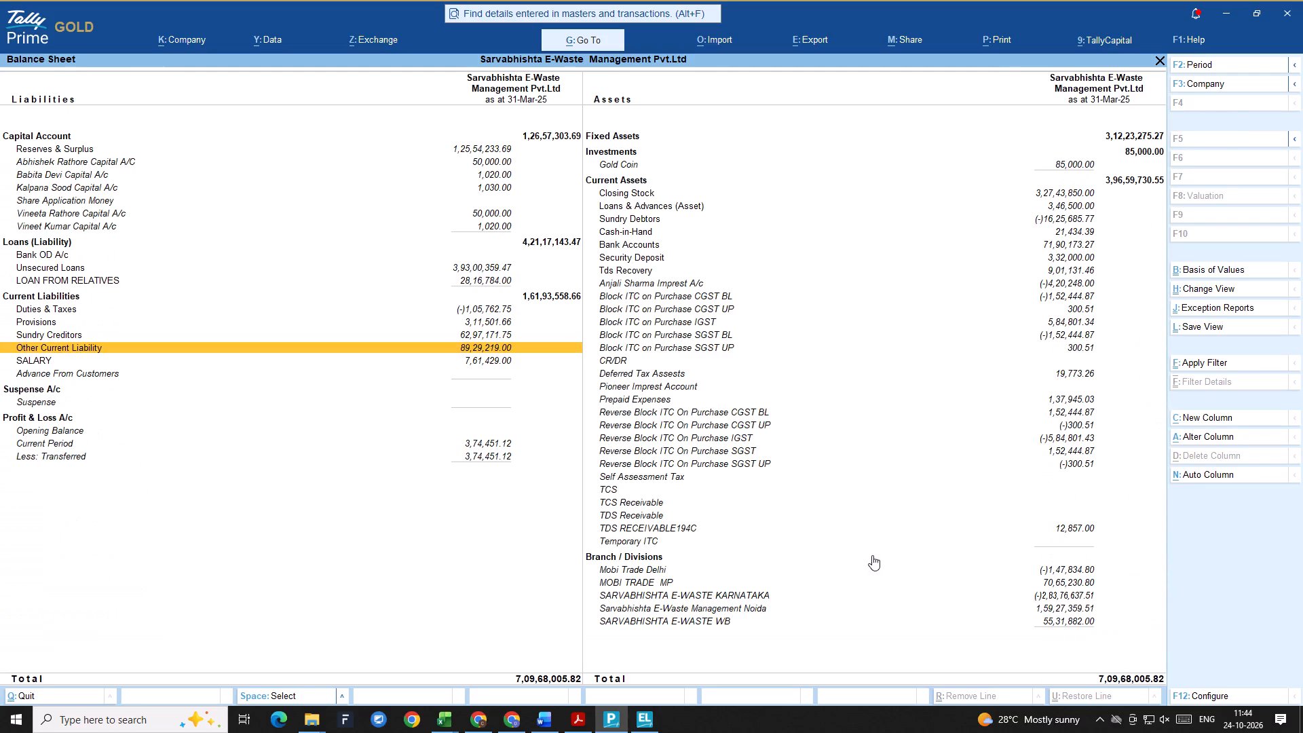
key(Return)
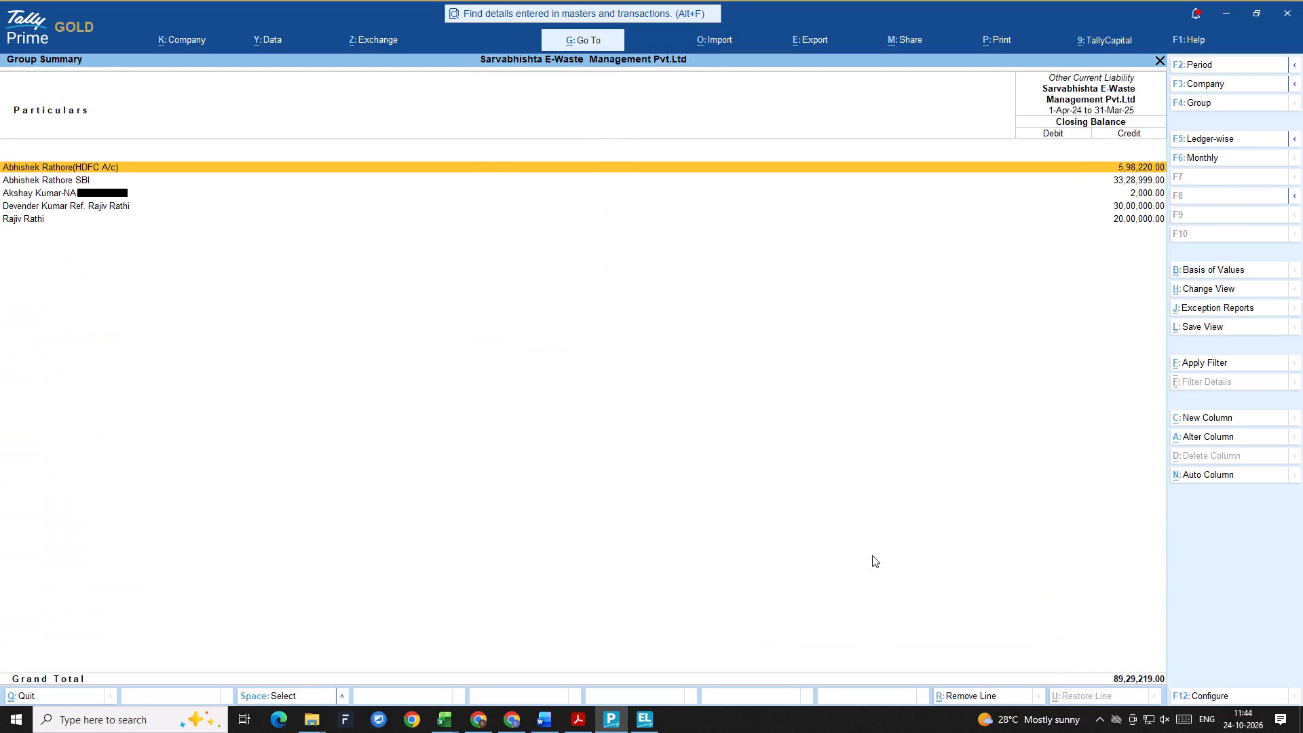
key(Escape)
key(Down)
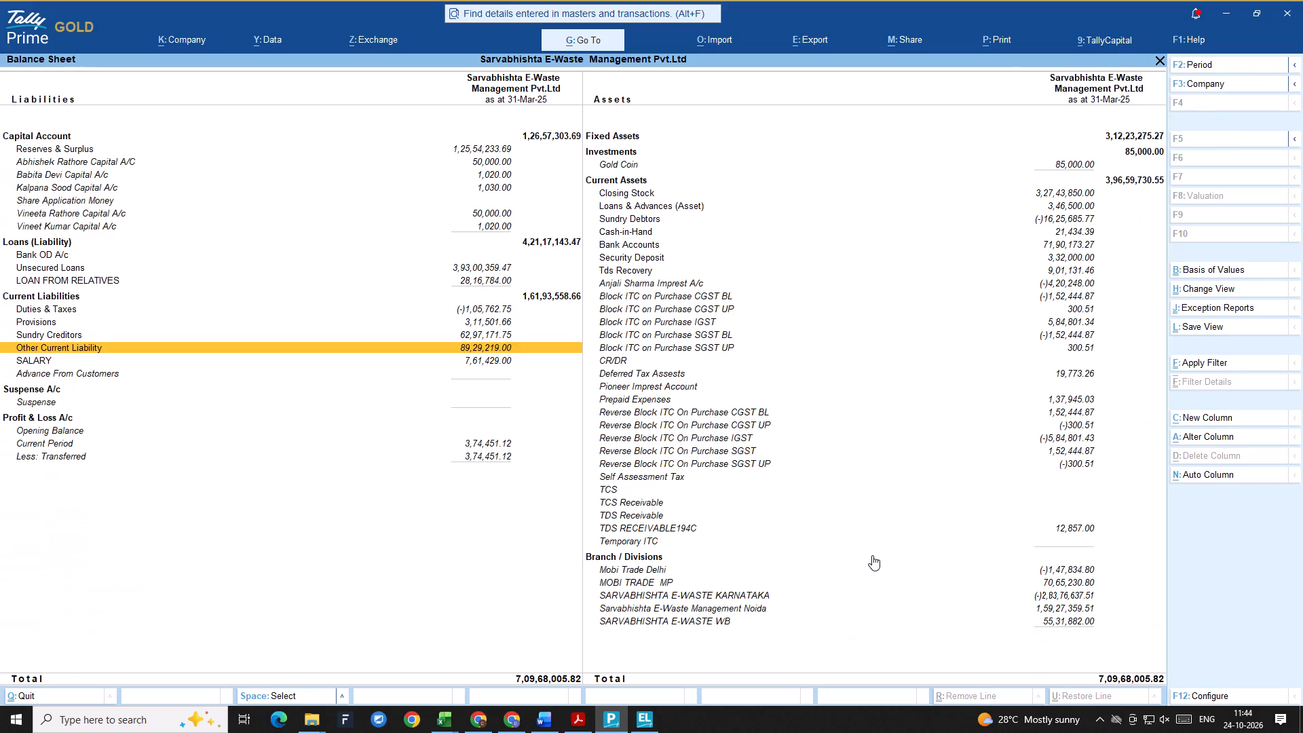
Examine the remaining liabilities and the current asset items of the Balance Sheet, and return to the Gateway of Tally.
key(Down)
key(Down)
key(Down)
key(Down)
key(Right)
key(Down)
key(Down)
key(Down)
key(Down)
key(Down)
key(Down)
key(Down)
key(Down)
key(Down)
key(Down)
key(Down)
key(Down)
key(Down)
key(Down)
key(Down)
key(Down)
key(Down)
key(Down)
key(Down)
key(Down)
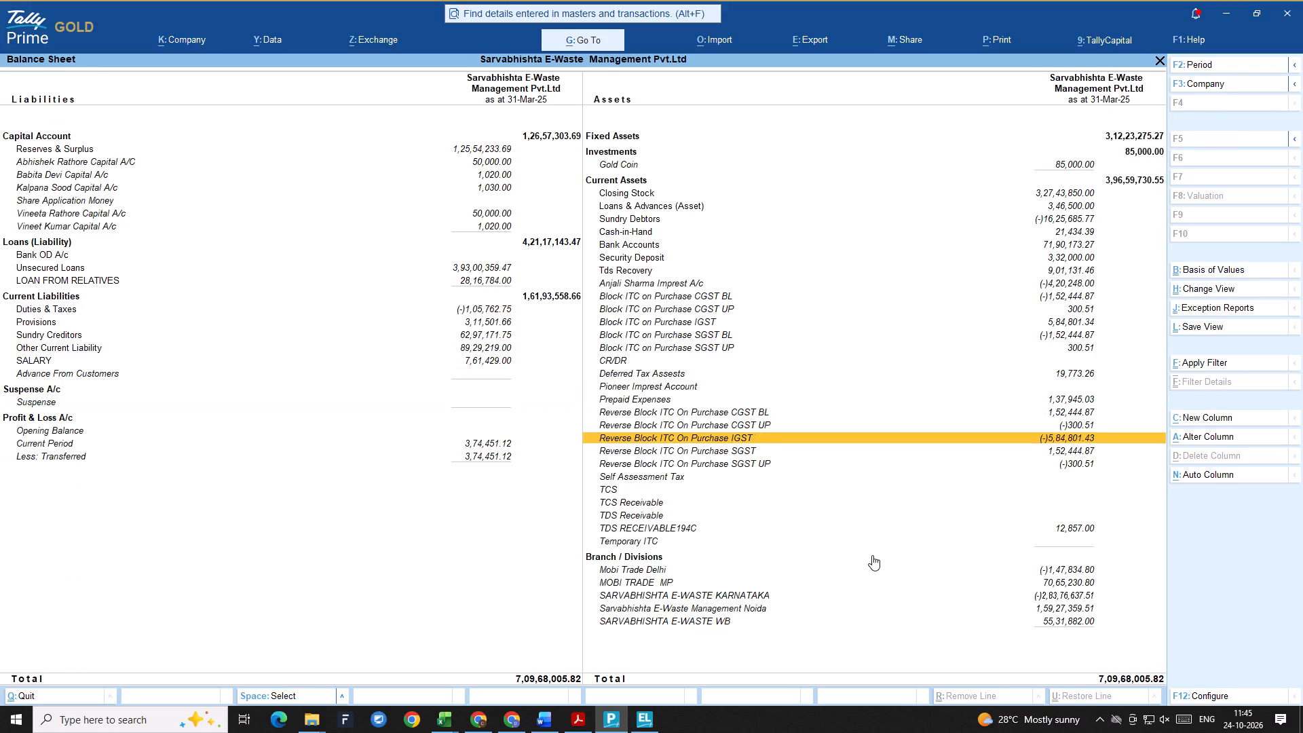
key(Escape)
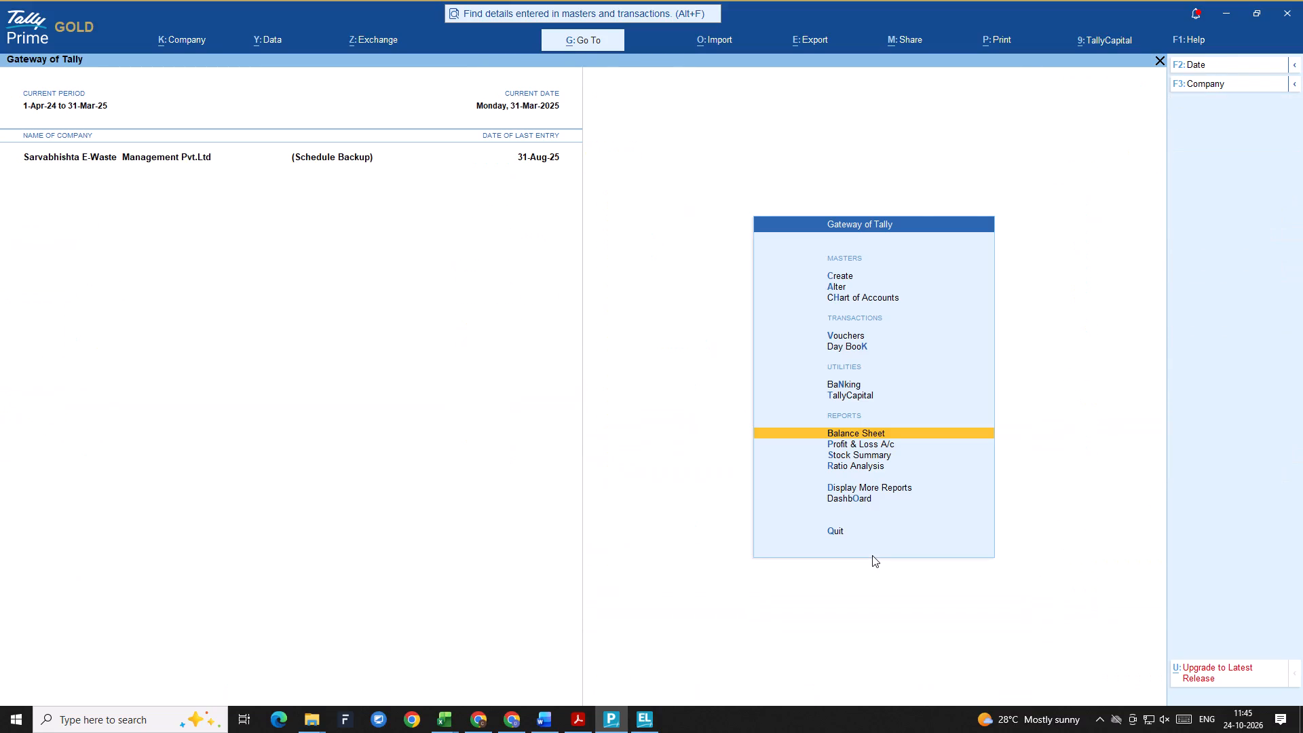
Find the ledgers matching VINEET, view the vouchers of the referral party's ledger, and return to the ledger list.
text(DALKA)
key(BackSpace)
key(BackSpace)
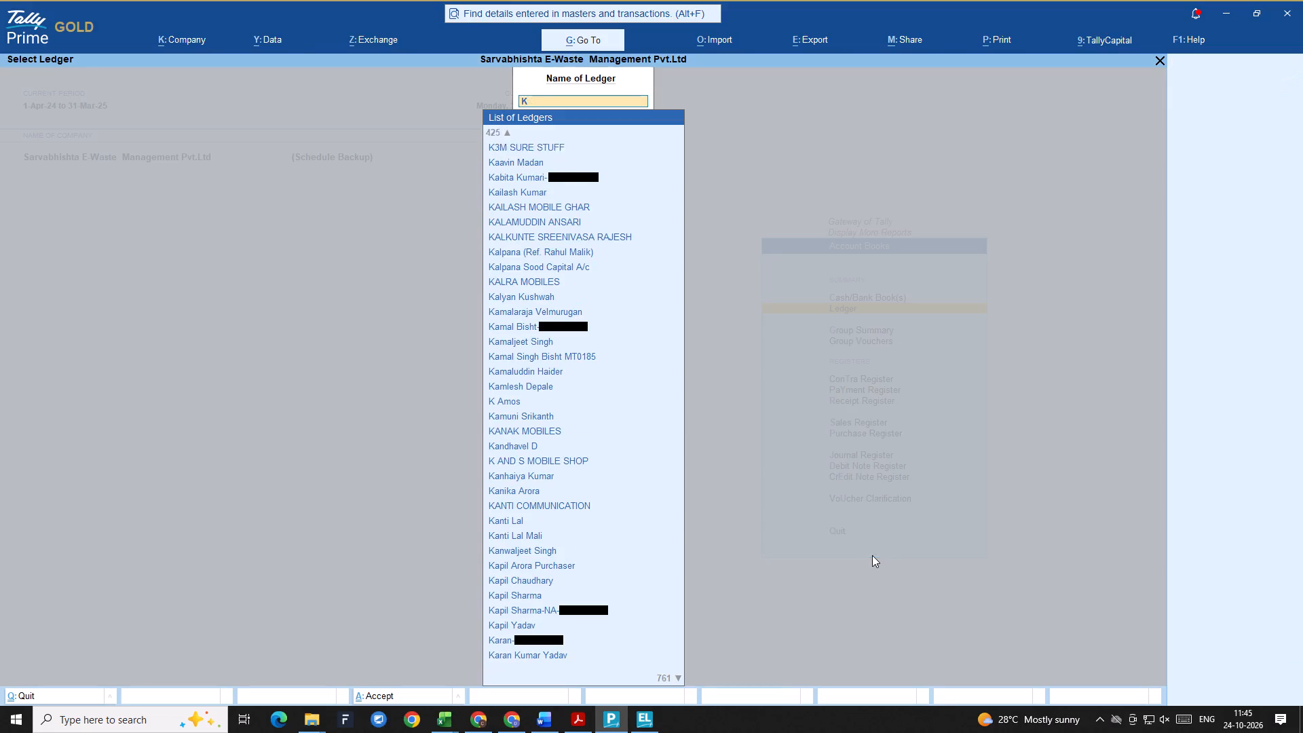
key(BackSpace)
key(BackSpace)
key(BackSpace)
text(VINEET)
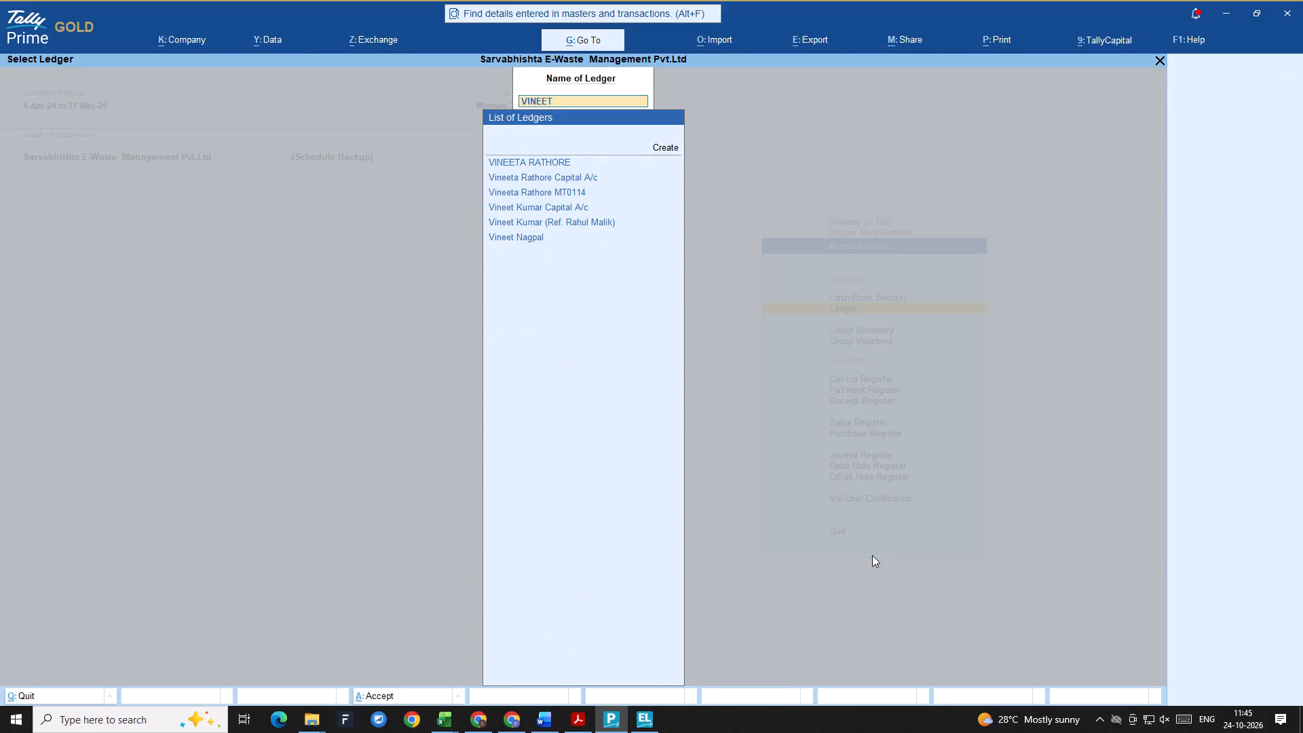
key(Down)
key(Down)
key(Up)
key(Down)
key(Down)
key(Down)
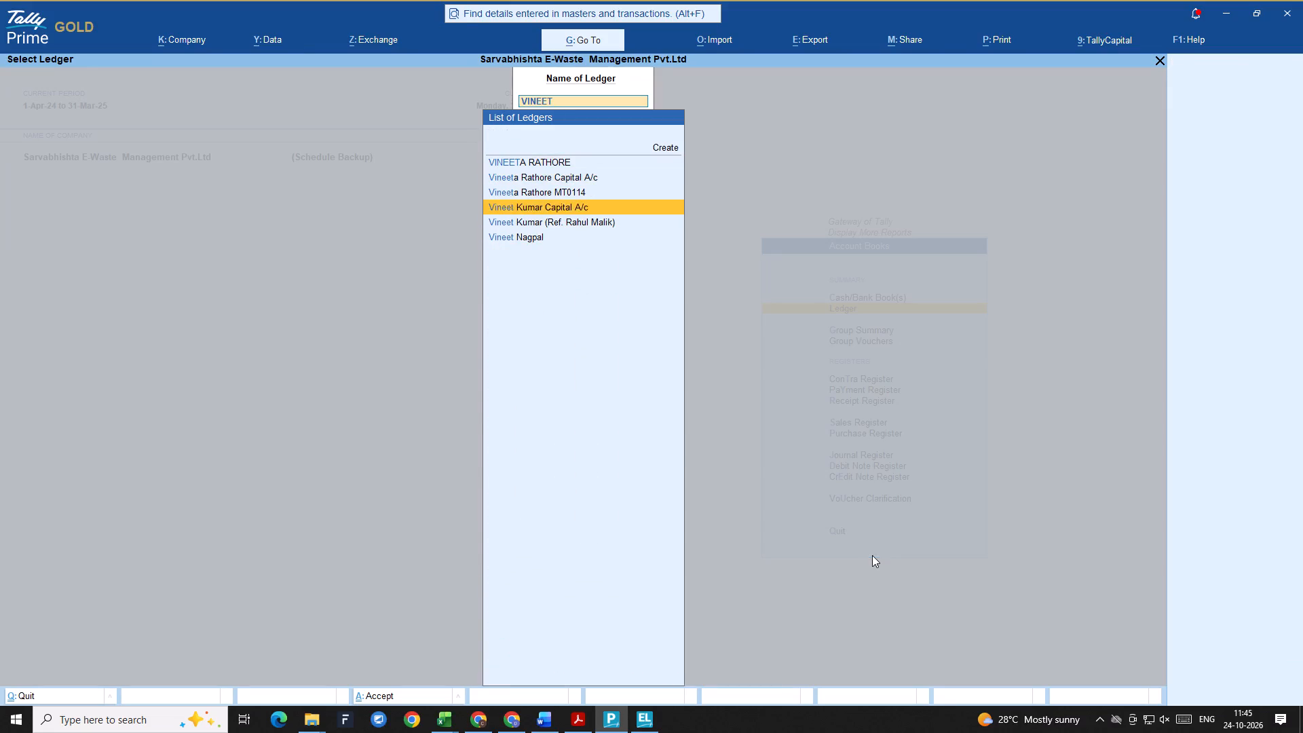
key(Down)
key(Up)
key(Down)
key(Return)
key(alt+F2)
key(Escape)
key(Escape)
key(Return)
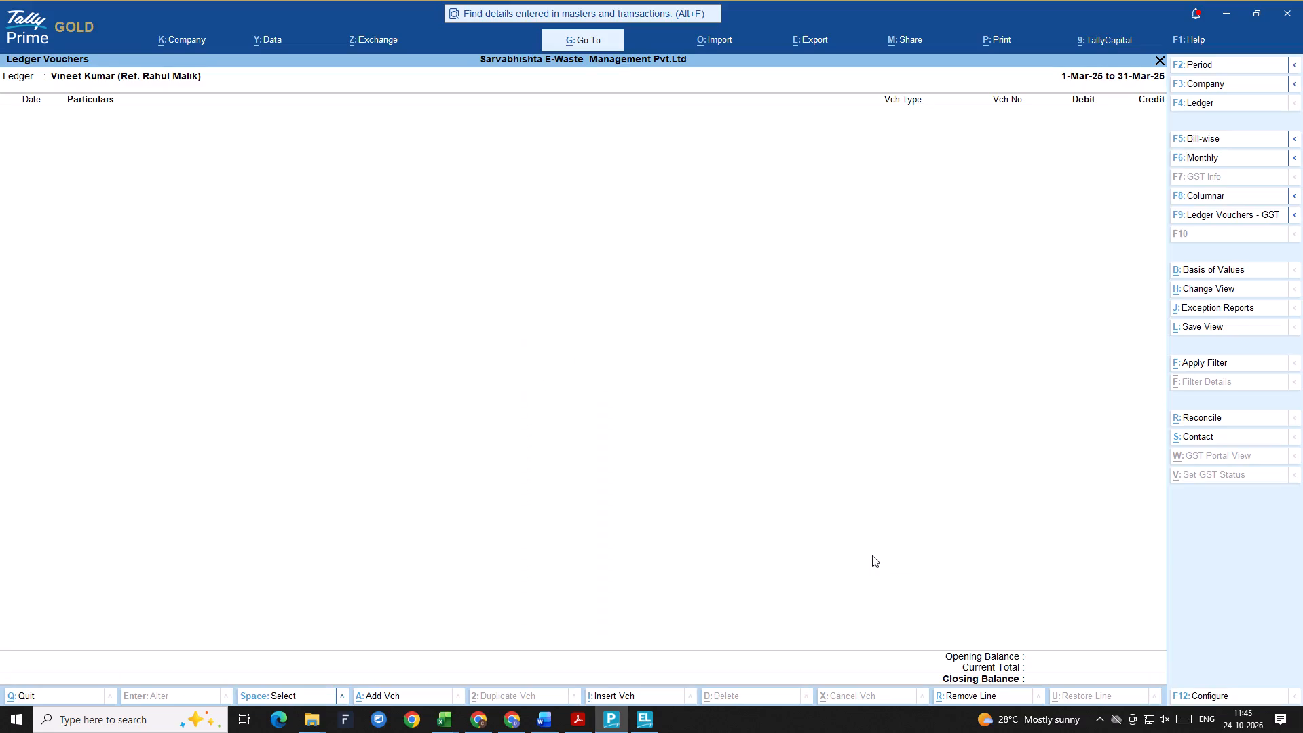
key(Escape)
View the same shareholder's capital account ledger for 1-Apr-24 to 31-Mar-25 and return to the ledger list.
key(Down)
key(Up)
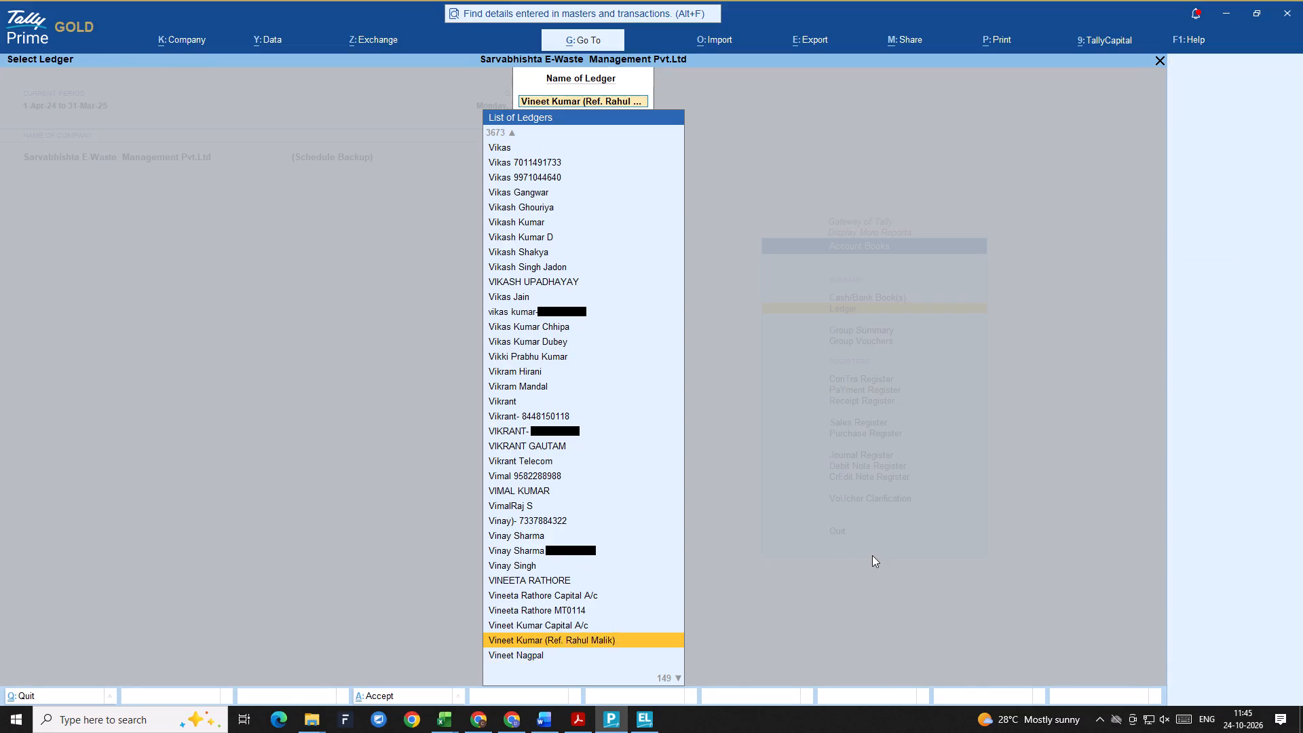
key(Up)
key(Return)
key(alt+F2)
key(Escape)
key(Return)
key(Return)
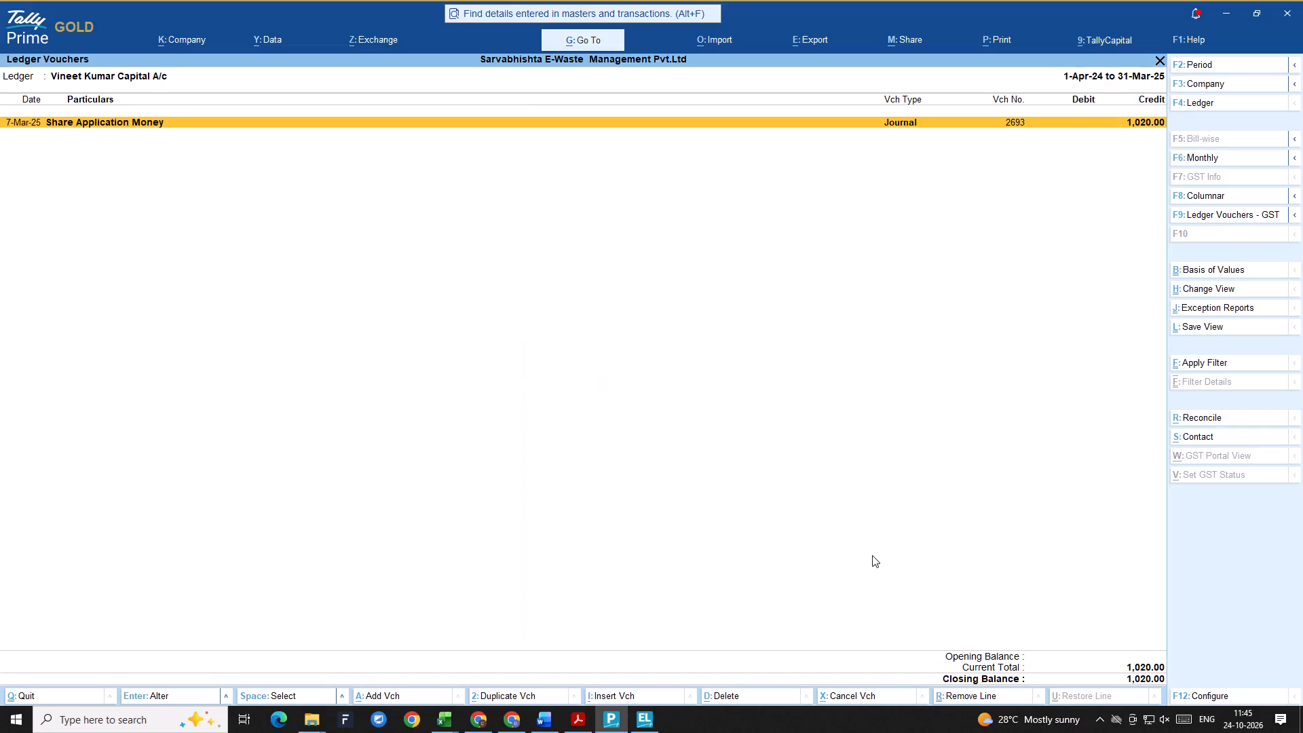
key(Escape)
View the Vineeta capital account ledger for 1-Apr-24 to 31-Mar-25 and return to the ledger list.
key(Up)
key(Up)
key(Return)
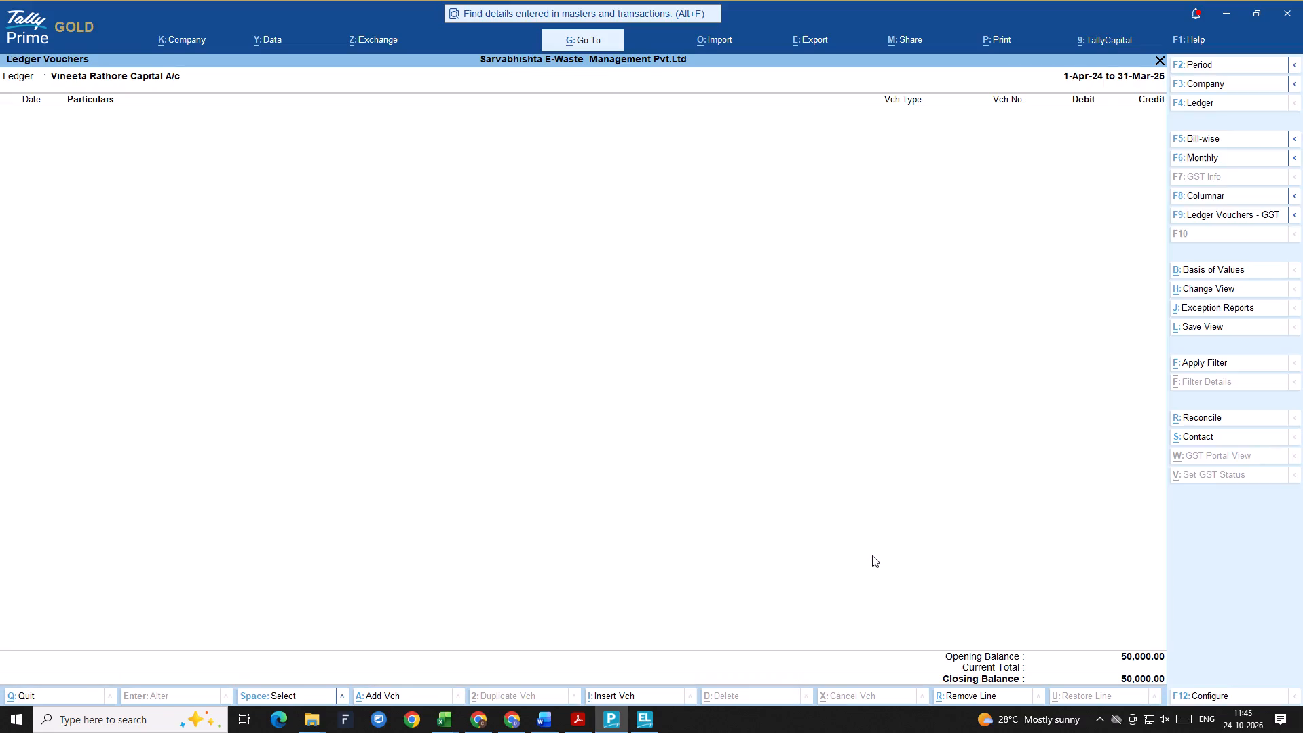
key(alt+F2)
key(Escape)
key(Return)
key(Escape)
key(Return)
key(Escape)
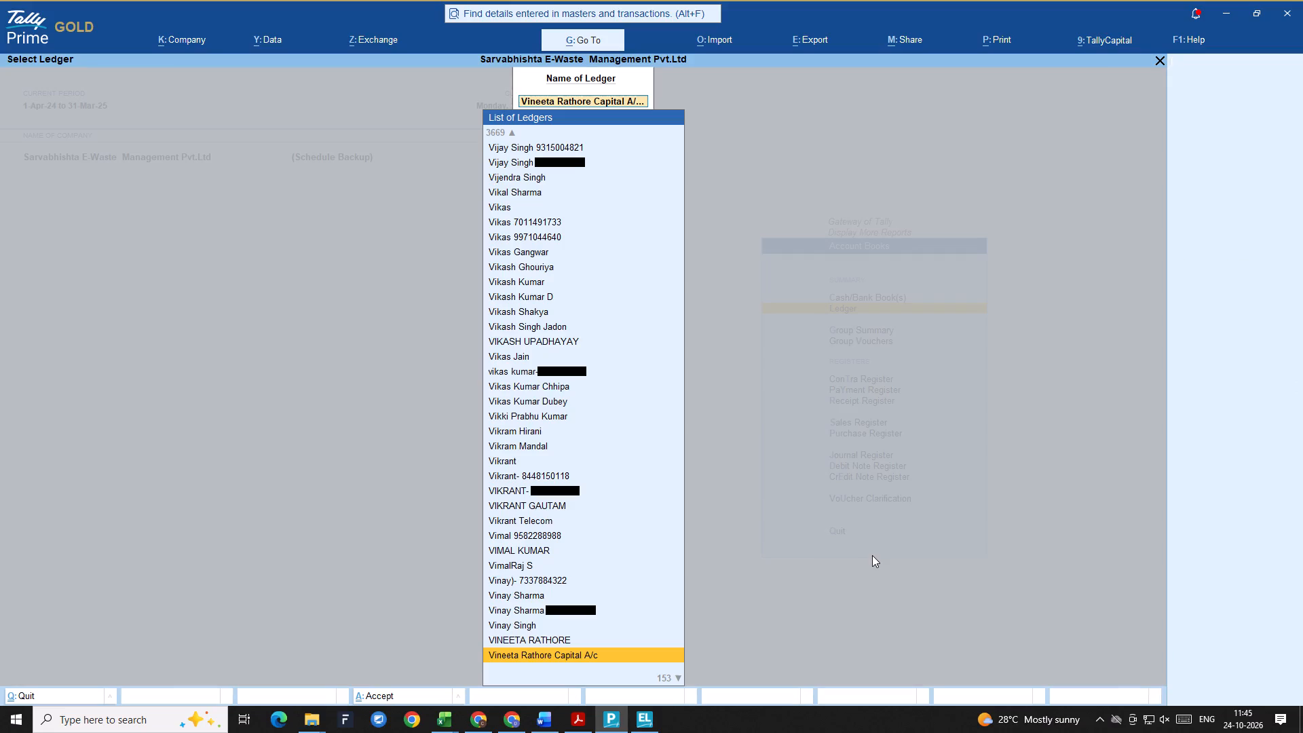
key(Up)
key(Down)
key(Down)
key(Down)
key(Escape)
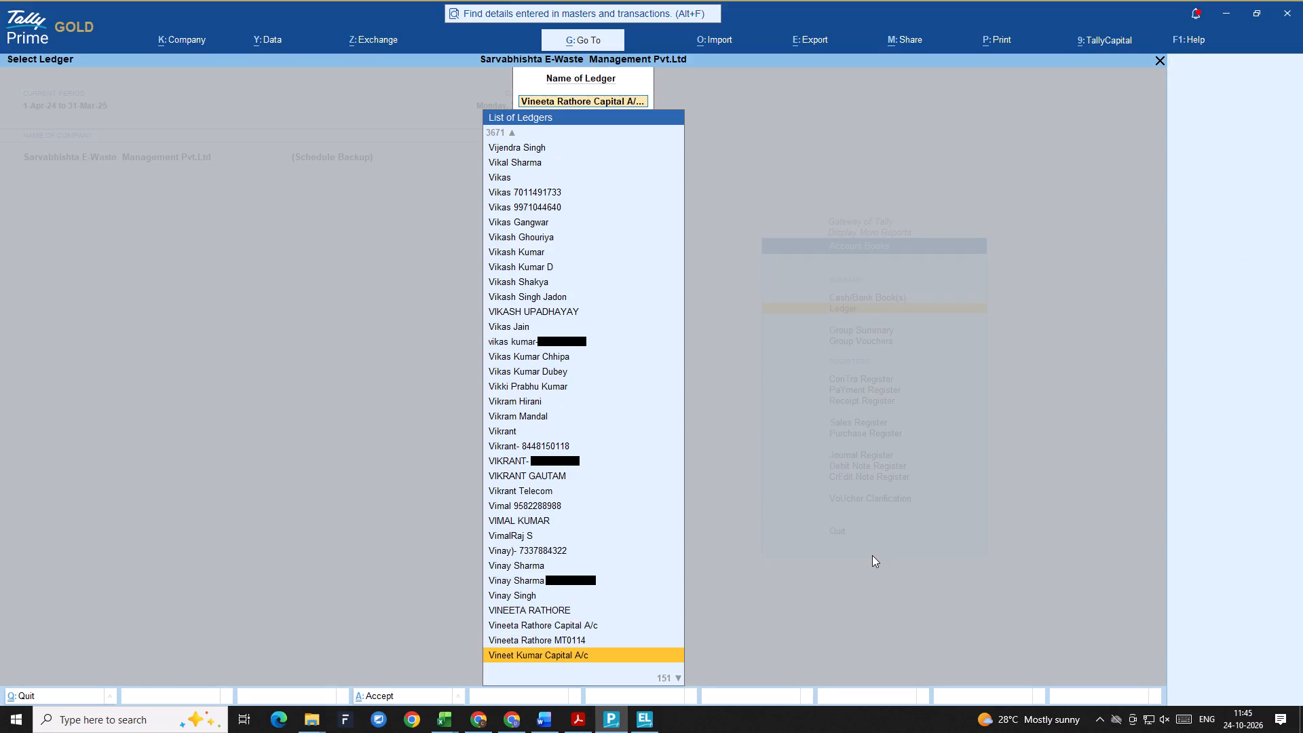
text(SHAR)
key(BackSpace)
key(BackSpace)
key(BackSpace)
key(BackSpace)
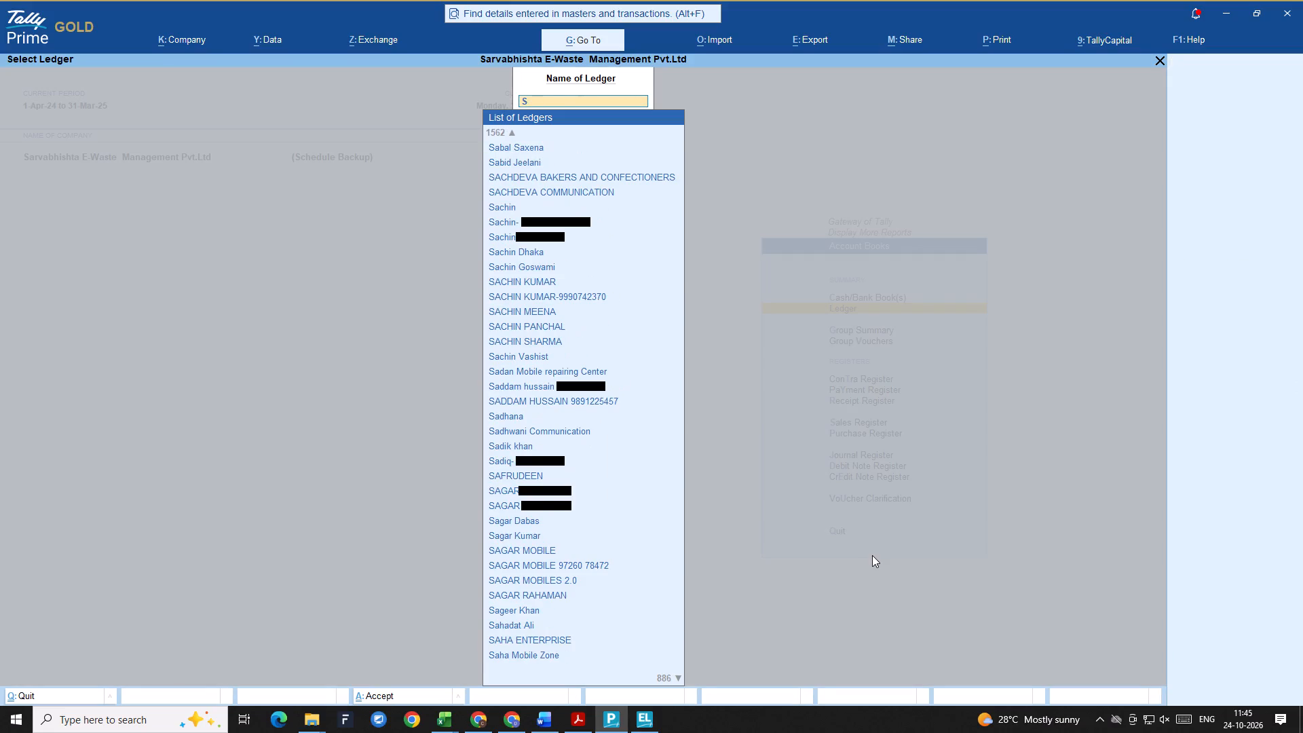
Find the Securities Premium Account ledger with SECU and view its vouchers for 1-Apr-24 to 31-Mar-25.
text(SEC)
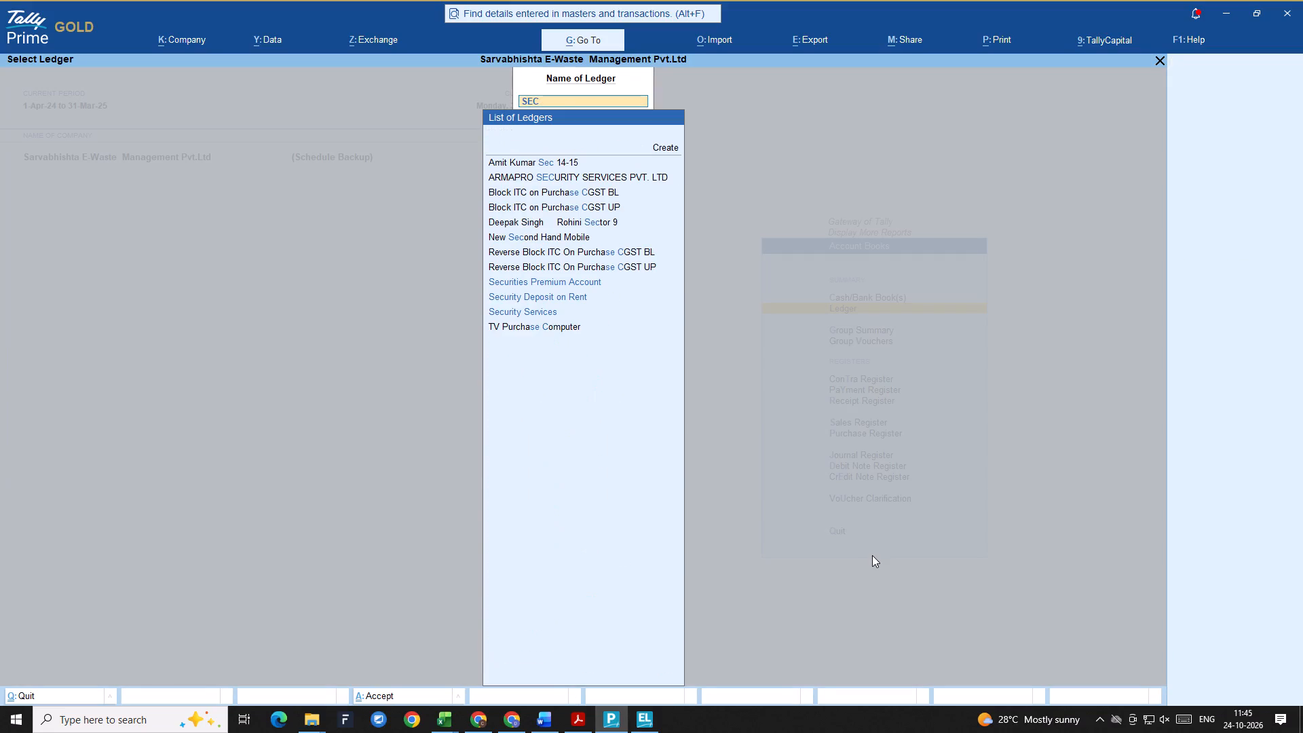
key(u)
key(Down)
key(Down)
key(Up)
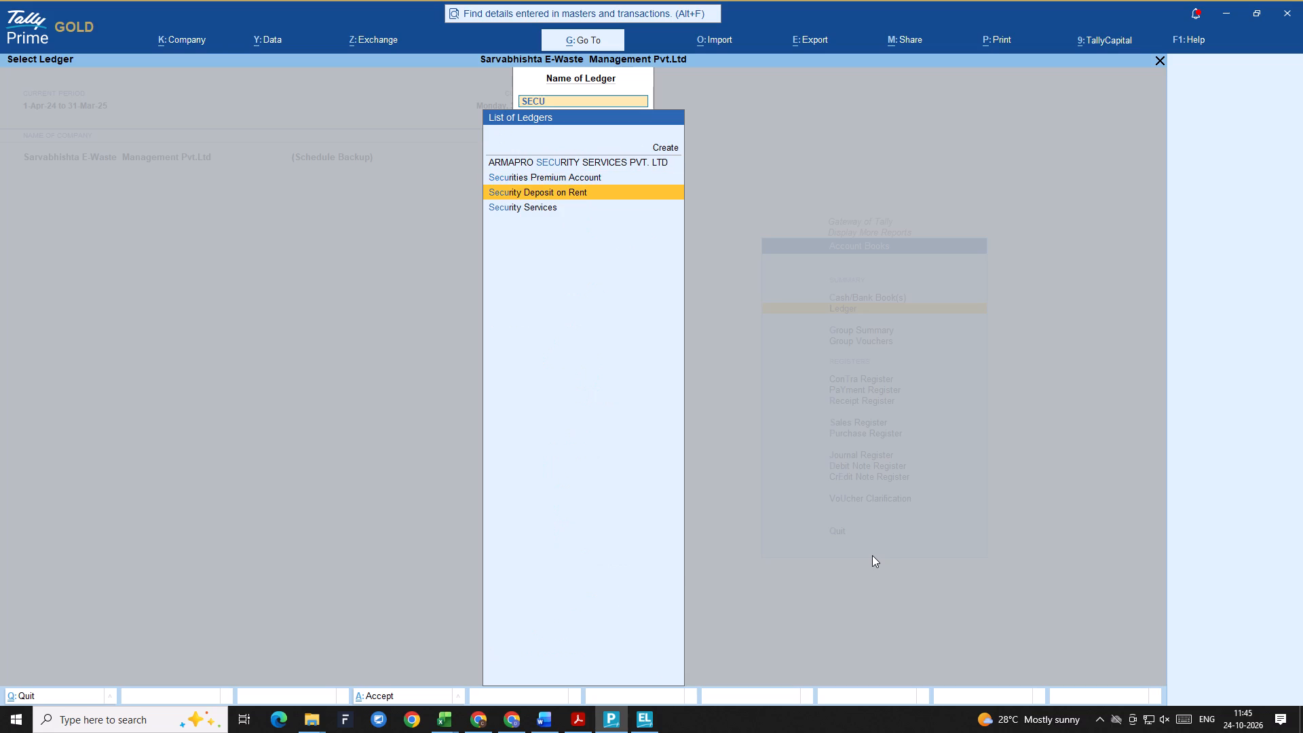
key(Return)
key(alt+F2)
key(Escape)
key(Return)
key(Escape)
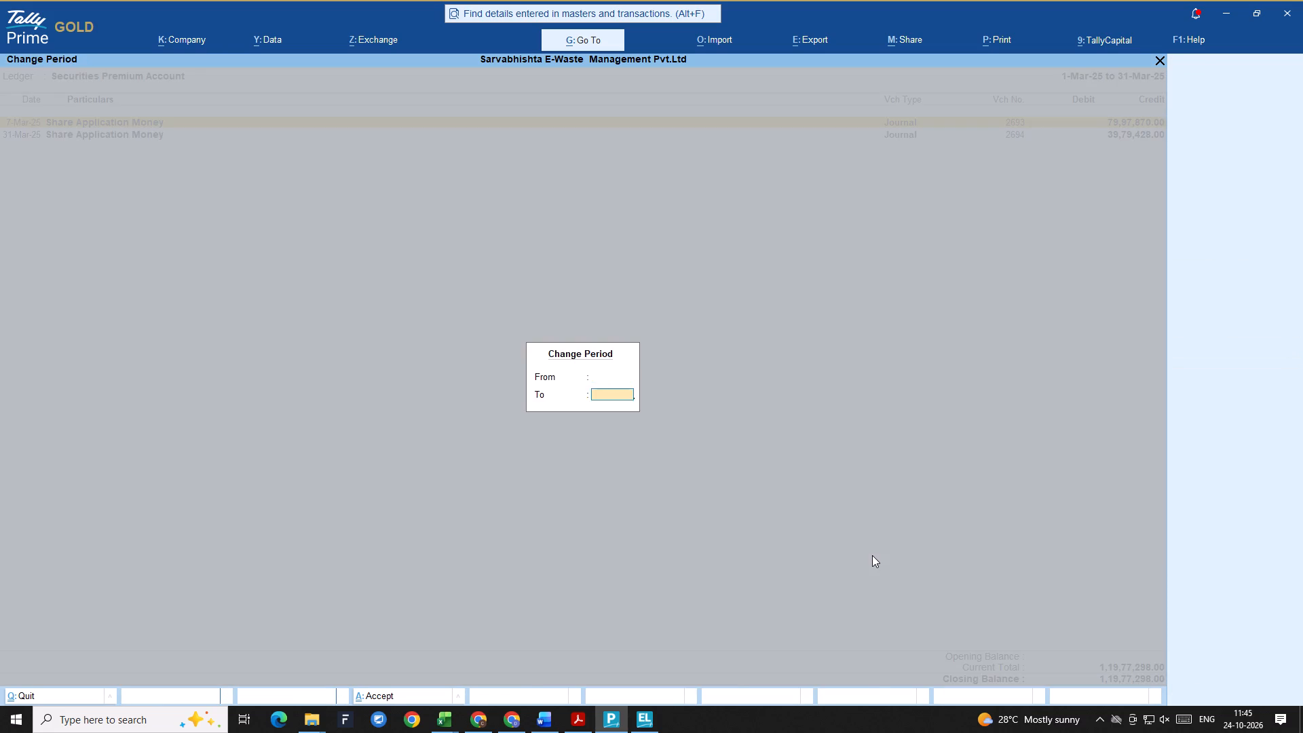
key(Return)
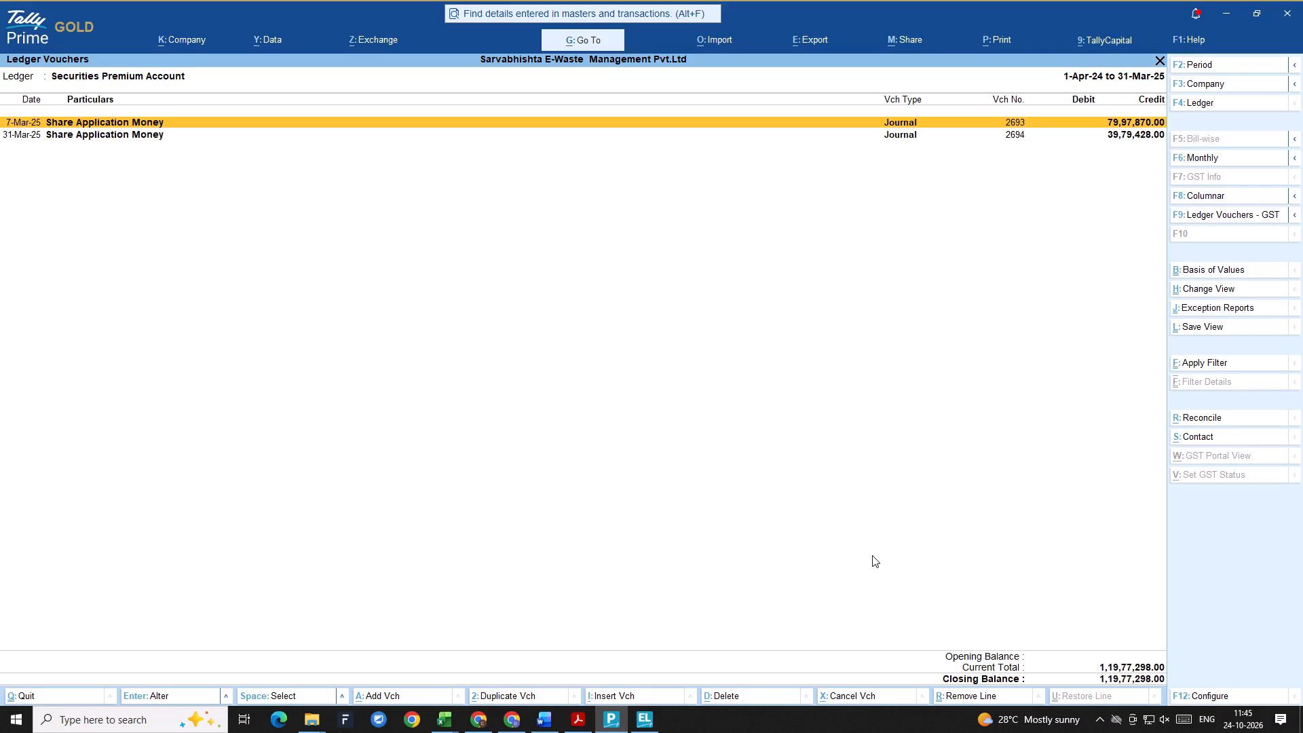
View the 7-Mar-25 journal voucher 2693, then leave the Securities Premium Account ledger for the ledger list.
key(Return)
key(Escape)
key(Escape)
key(Escape)
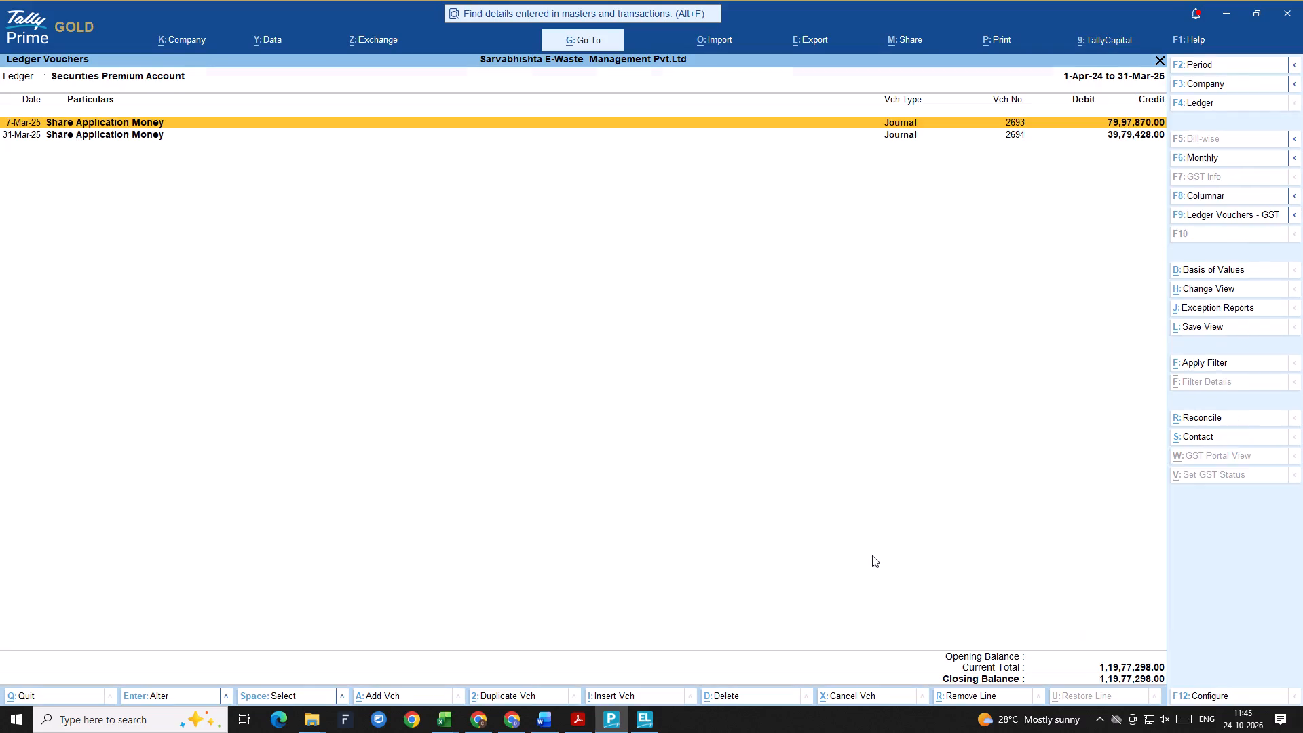
key(Escape)
Open the Share Application Money ledger and view its vouchers for 1-Apr-24 to 31-Mar-25.
text(SHARE A)
key(Return)
key(alt+F2)
key(Return)
key(Escape)
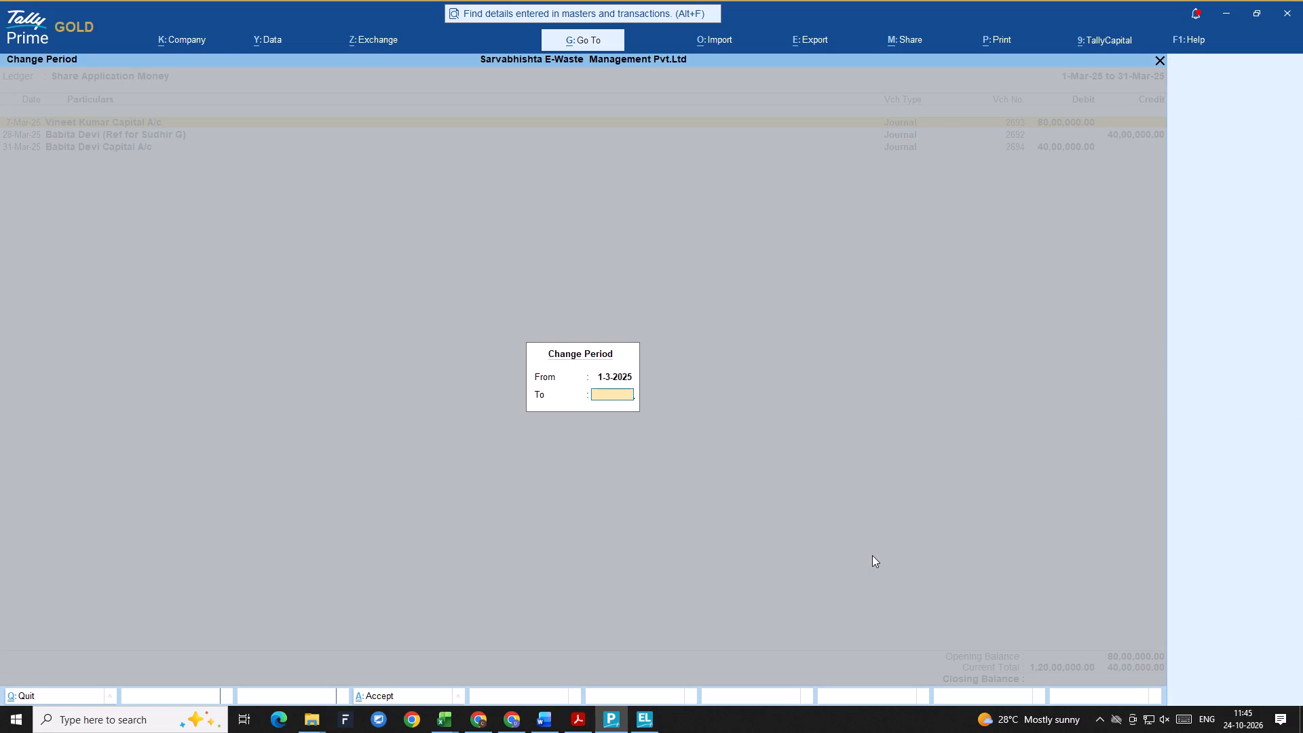
key(Up)
key(Escape)
key(Return)
key(Return)
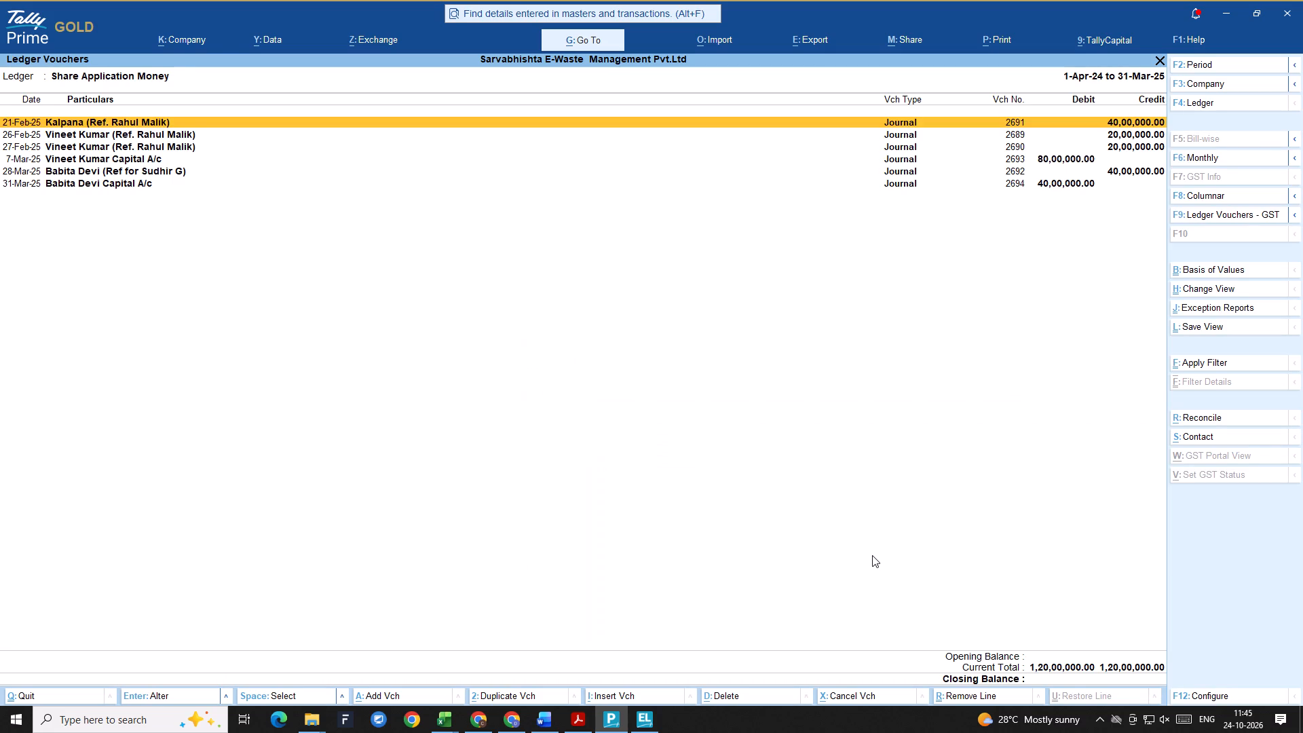
View the 31-Mar-25 journal voucher 2694 for the share allotment and close it without changes.
key(Down)
key(Down)
key(Down)
key(Down)
key(Down)
key(Return)
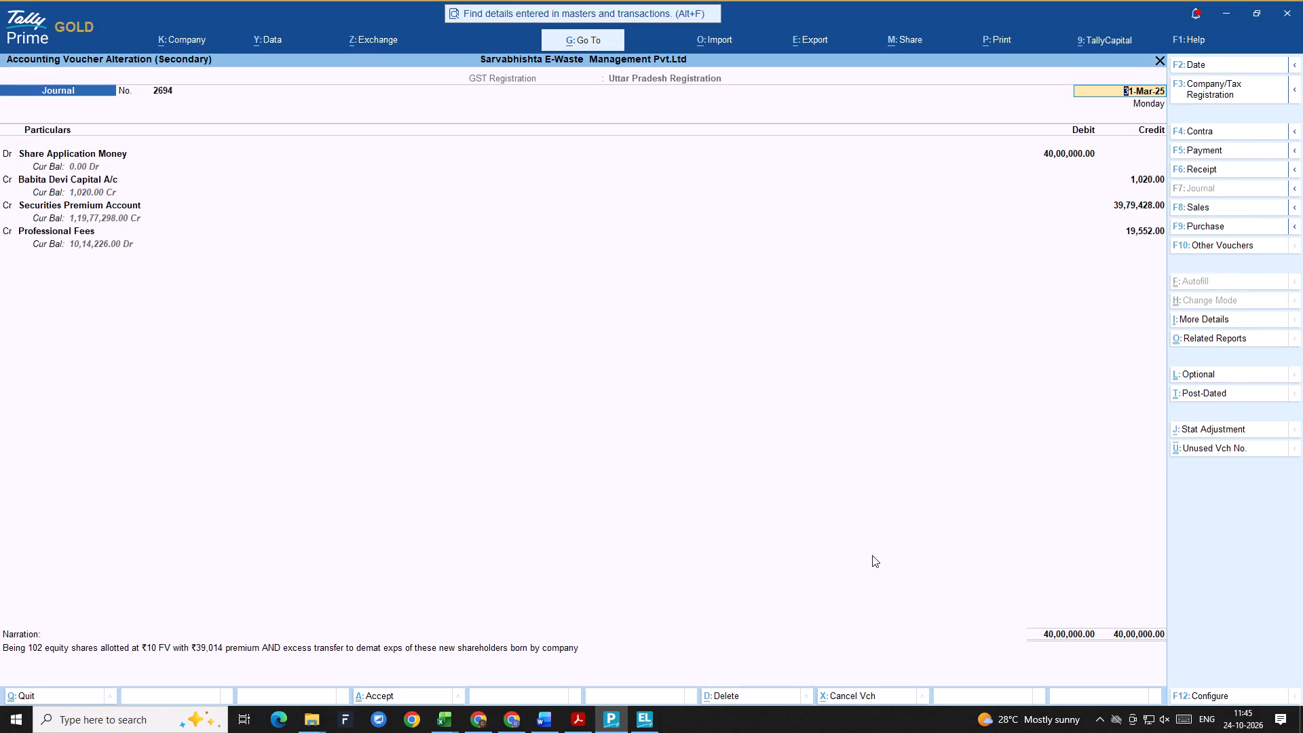
key(Escape)
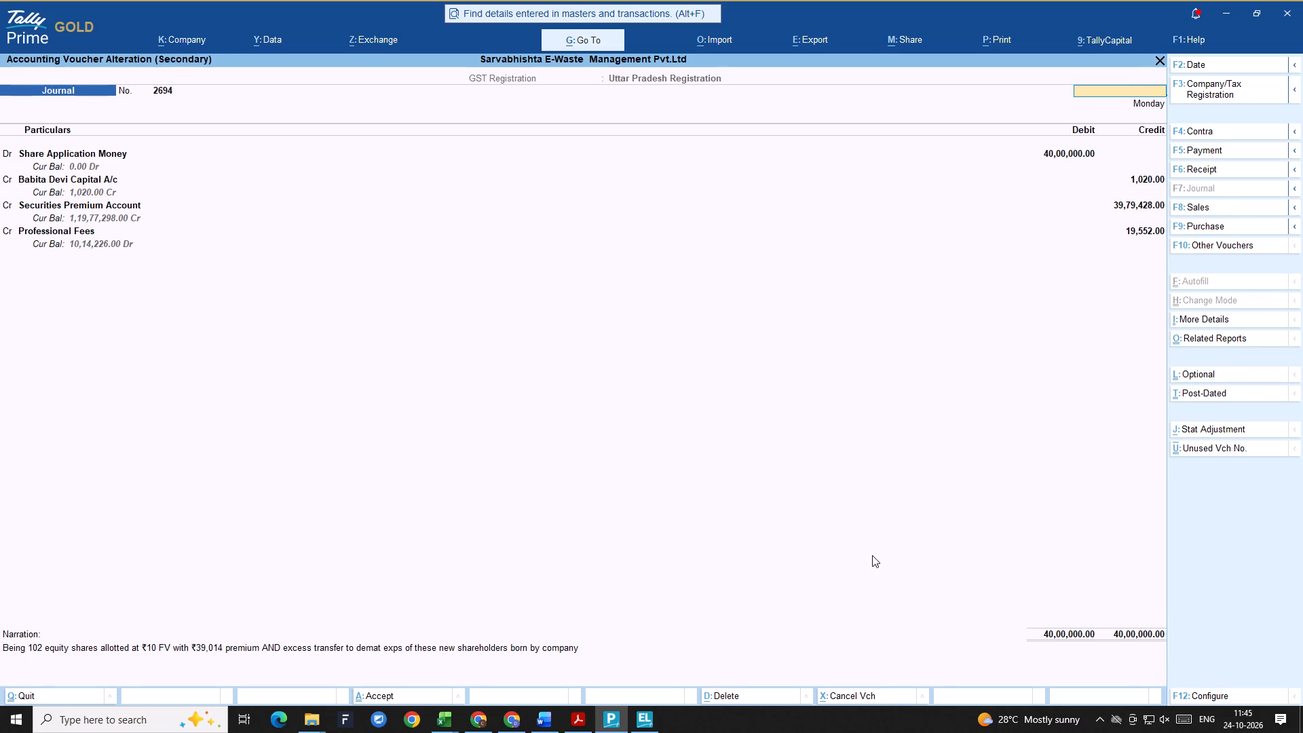
key(Escape)
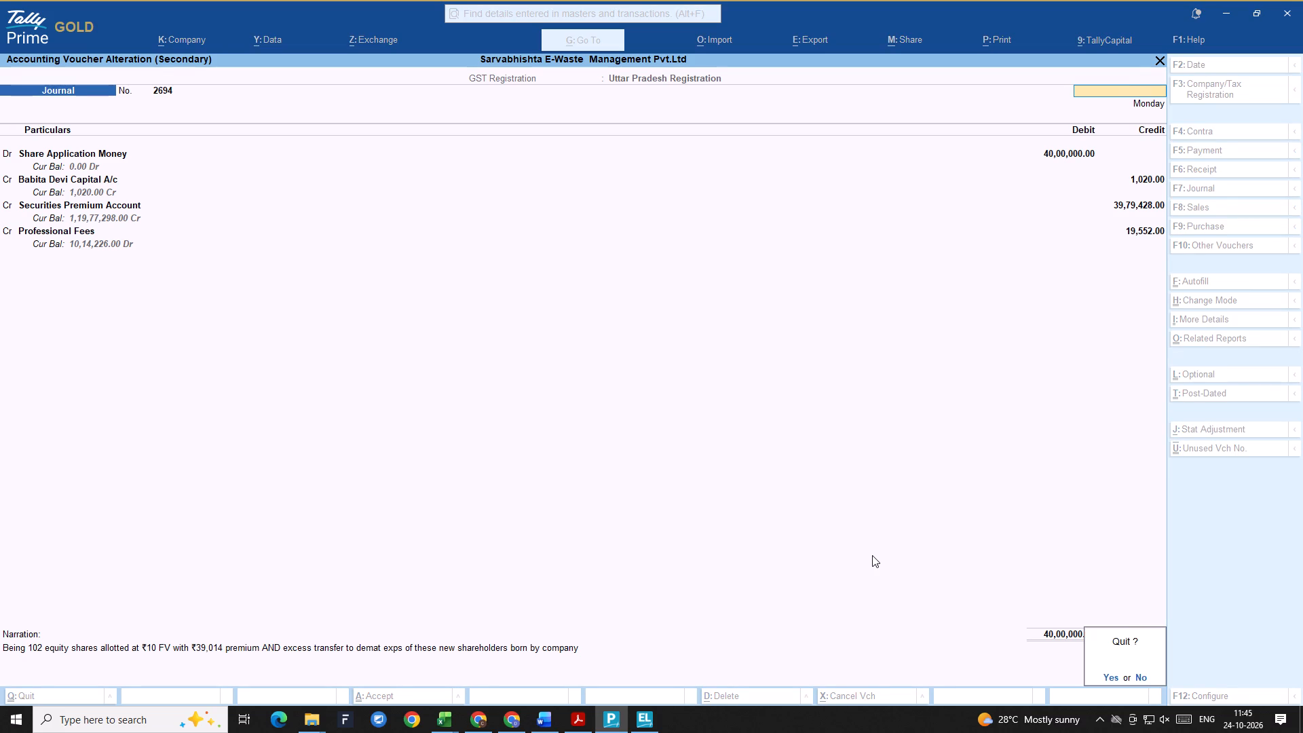
key(Escape)
Open the 28-Mar-25 journal voucher 2692, view the debited party's ledger master, and close both without saving.
key(Up)
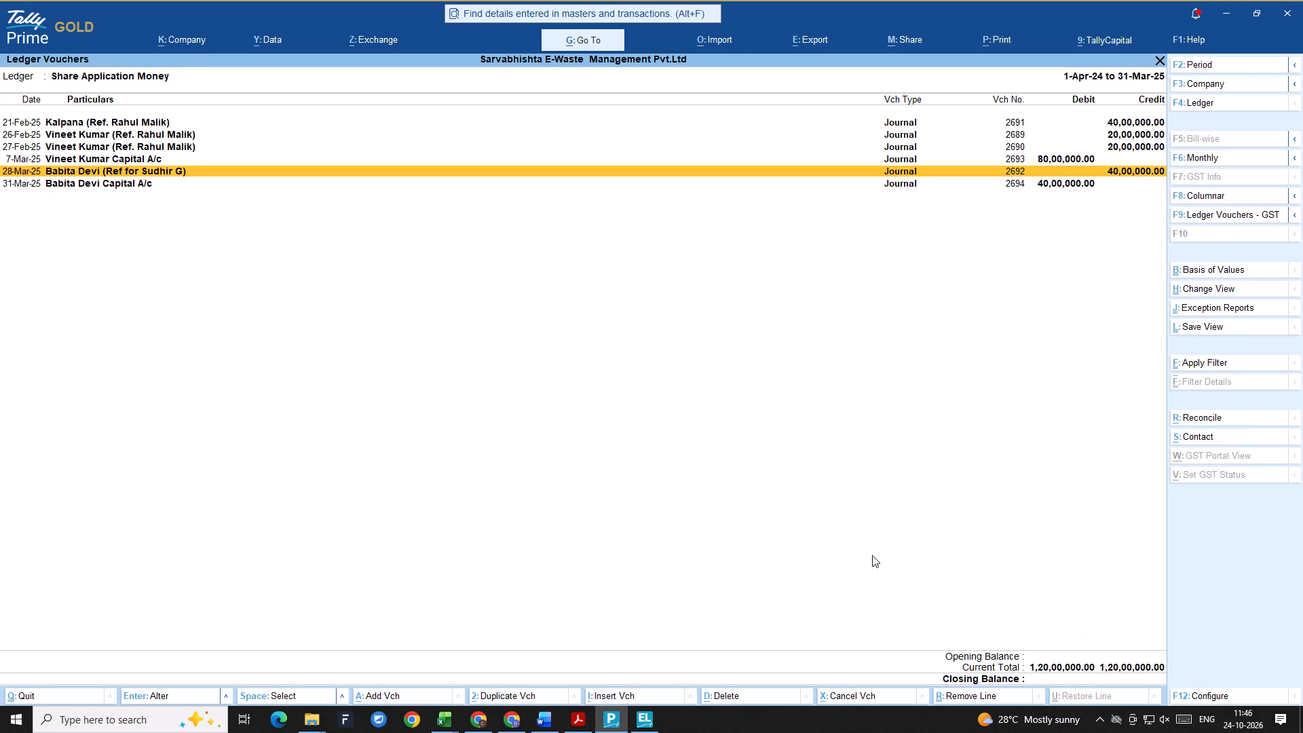
key(Return)
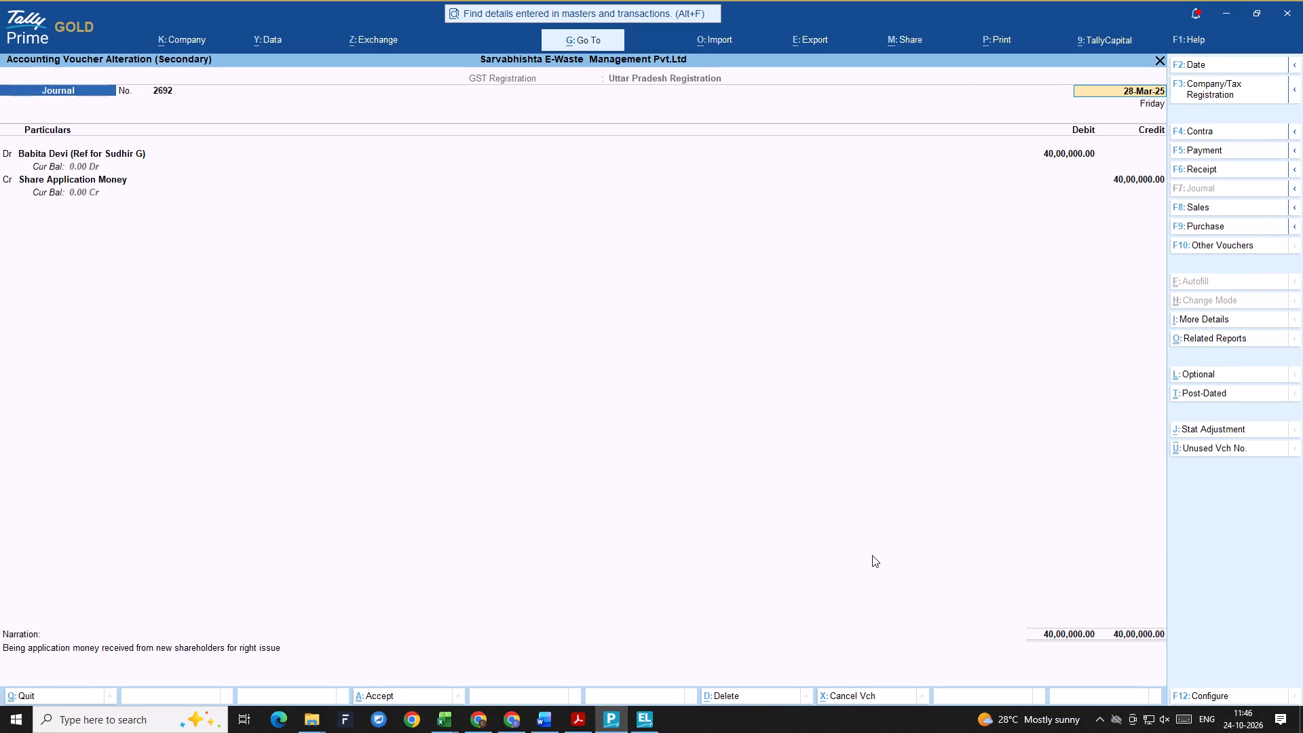
key(Return)
key(Return)
key(BackSpace)
key(ctrl+Return)
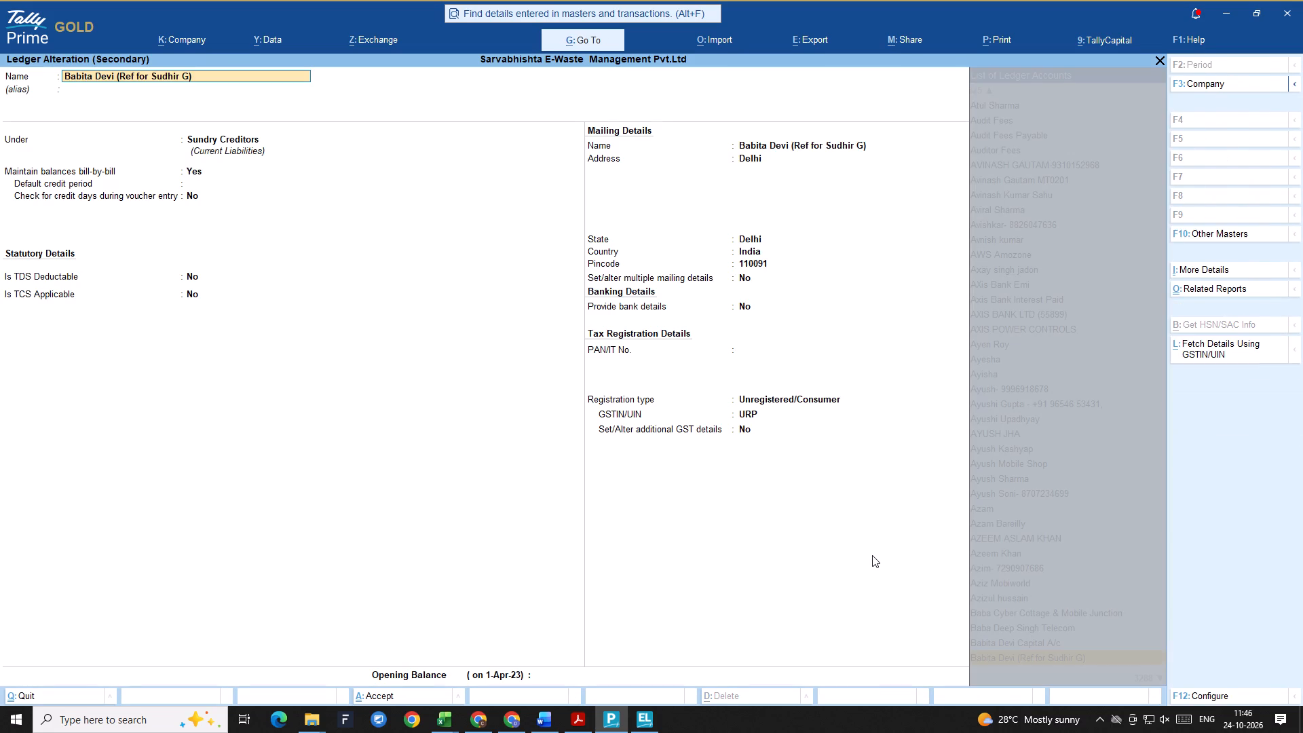
key(Escape)
key(Escape)
key(Escape)
key(Escape)
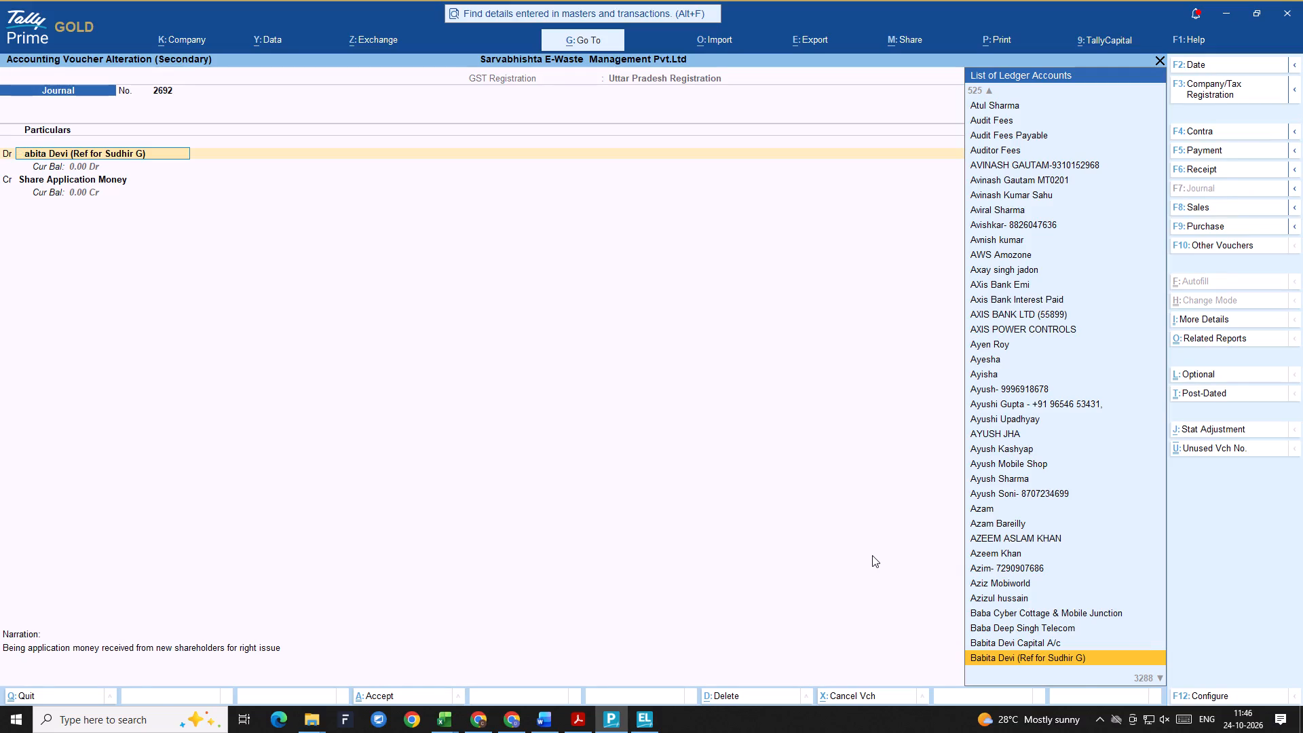
key(Escape)
key(Escape)
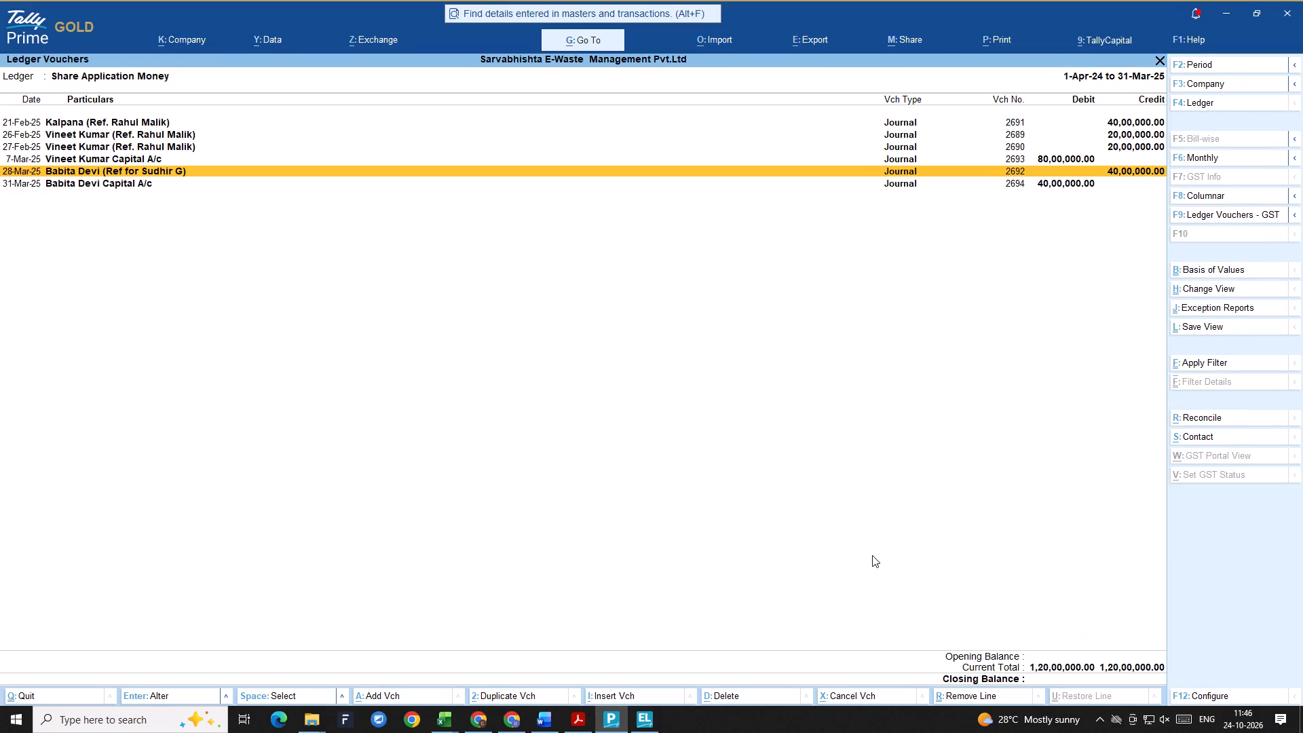
key(space)
Open the 27-Feb-25 journal voucher 2690, view the debited party's ledger master, and close both without saving.
key(Up)
key(Up)
key(Return)
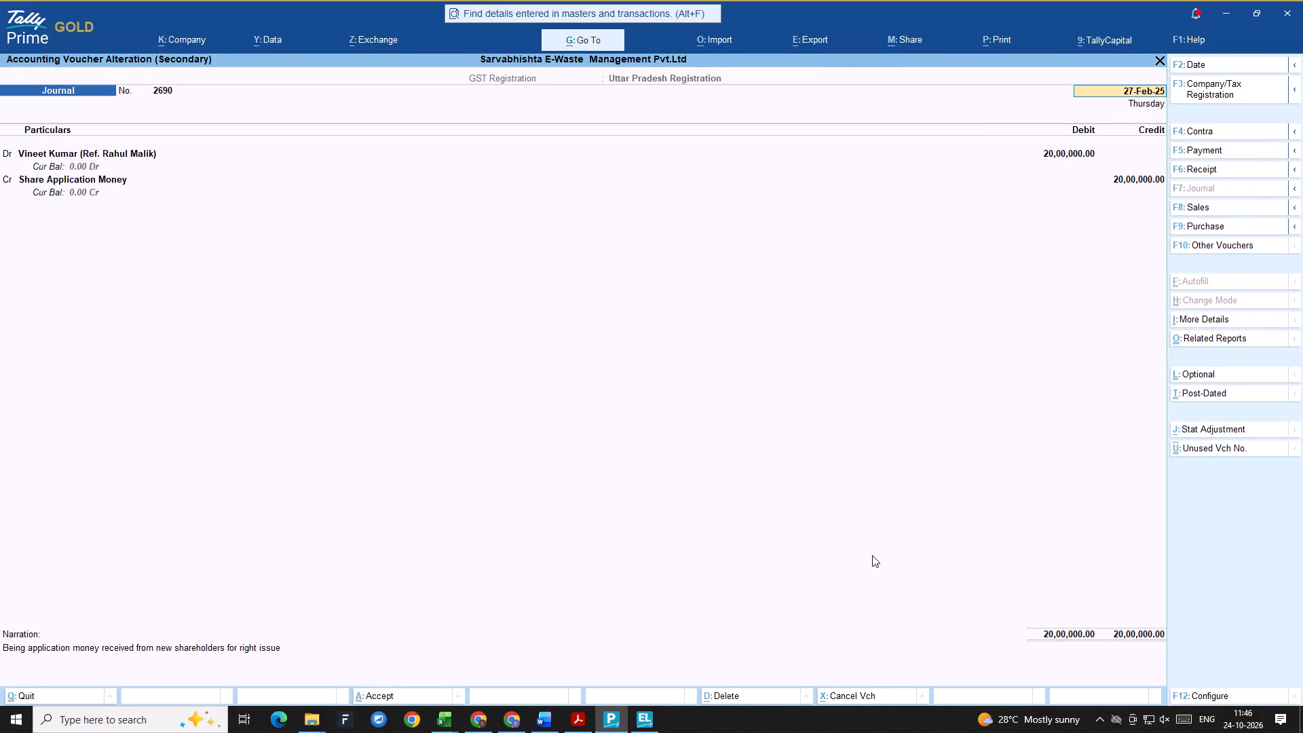
key(Return)
key(ctrl+Return)
key(Escape)
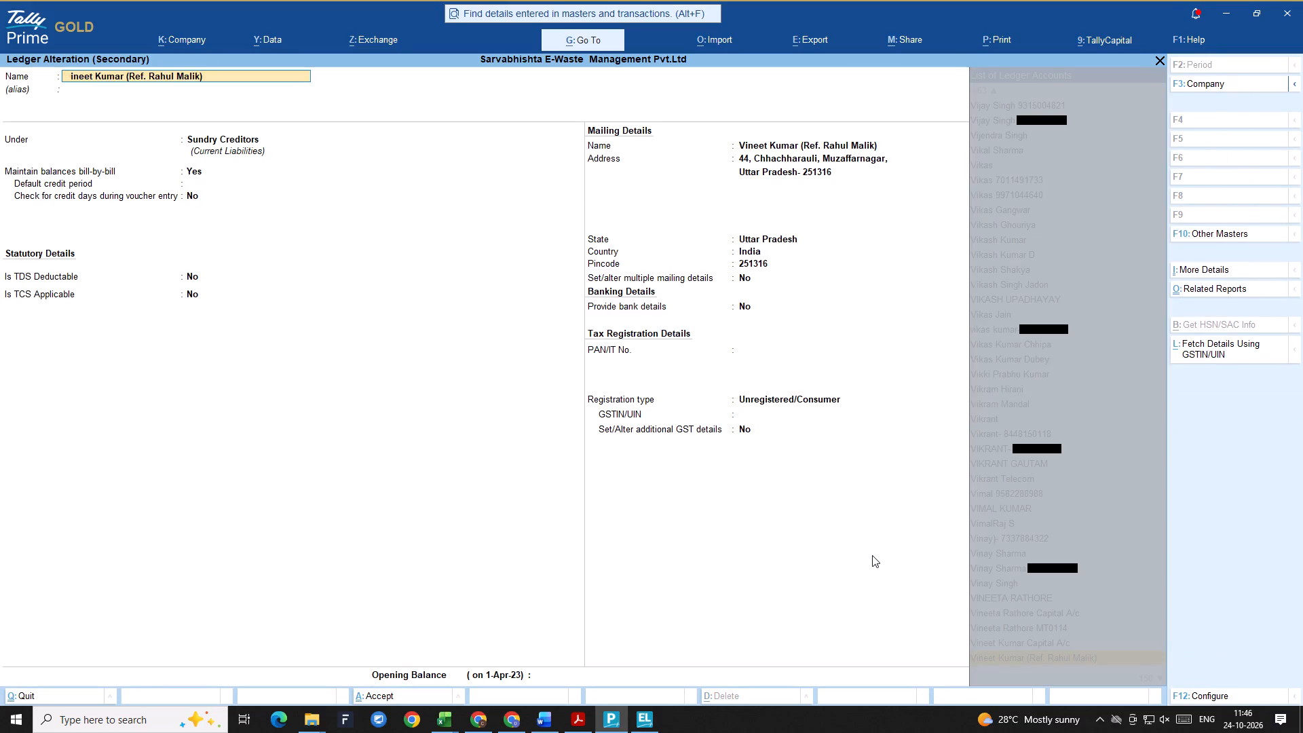
key(Escape)
key(Escape)
key(Escape)
key(Escape)
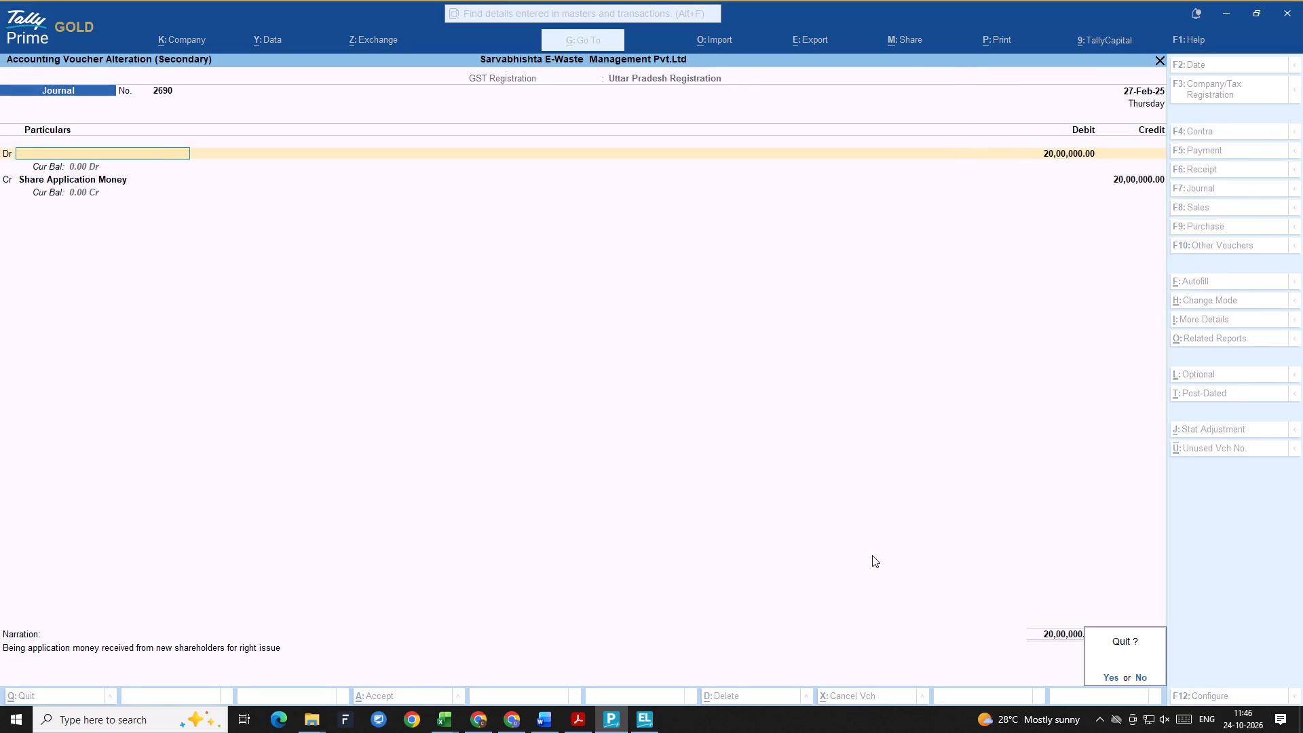
key(Escape)
key(Escape)
Recheck the debited party's ledger master from journal voucher 2690, close it without saving, and mark the voucher line.
key(Return)
key(Return)
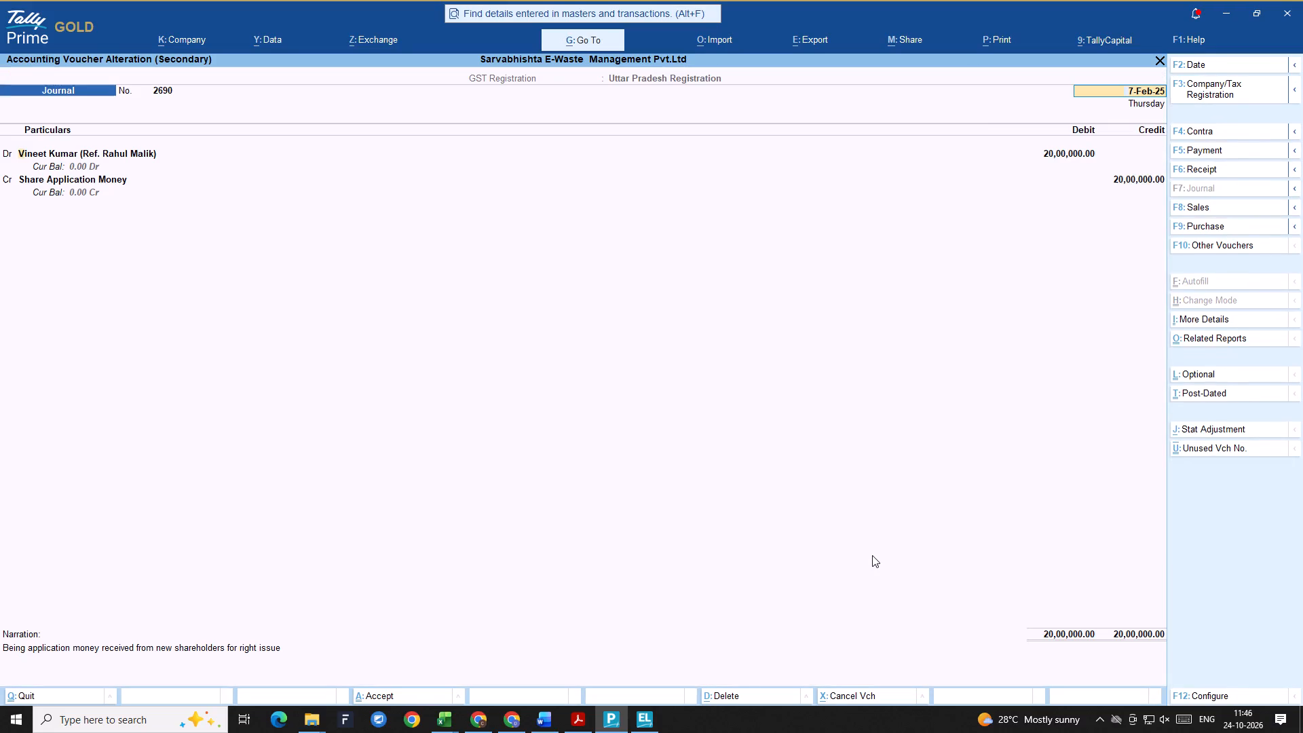
key(ctrl+Return)
key(Escape)
key(Escape)
key(Escape)
key(Escape)
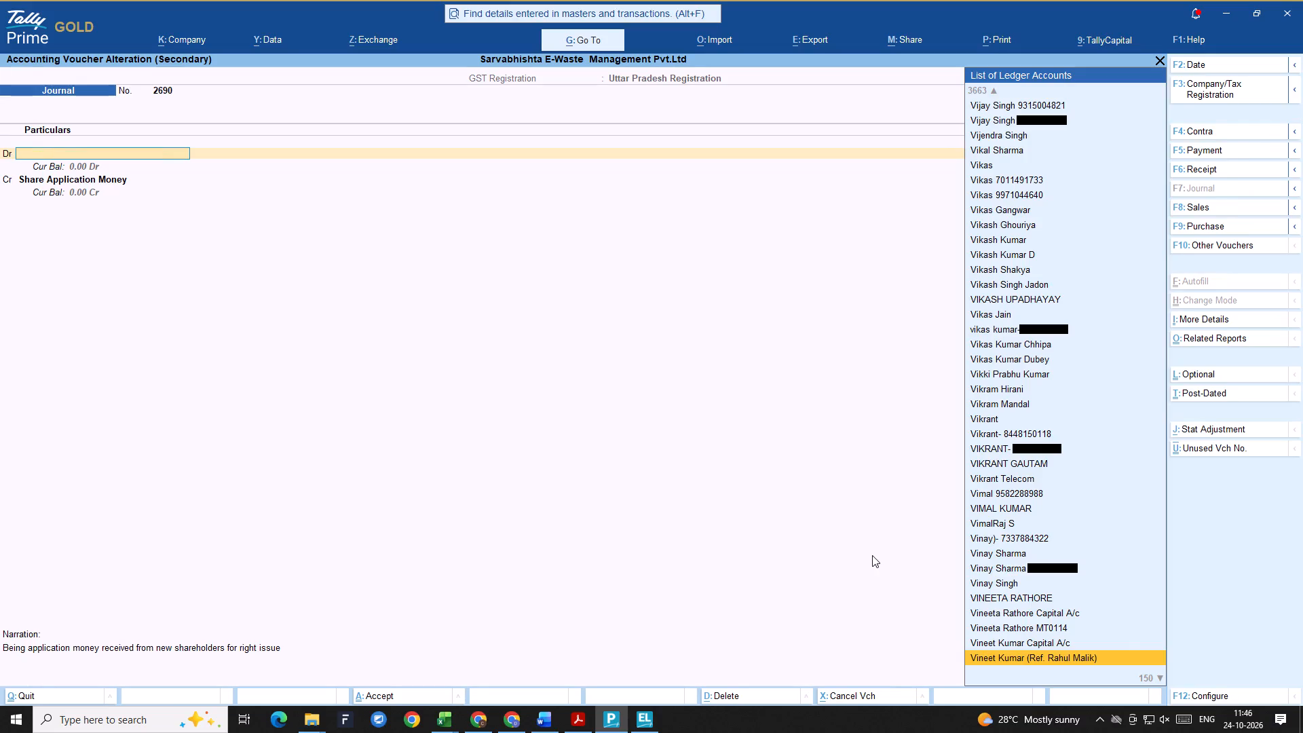
key(Escape)
key(Escape)
key(space)
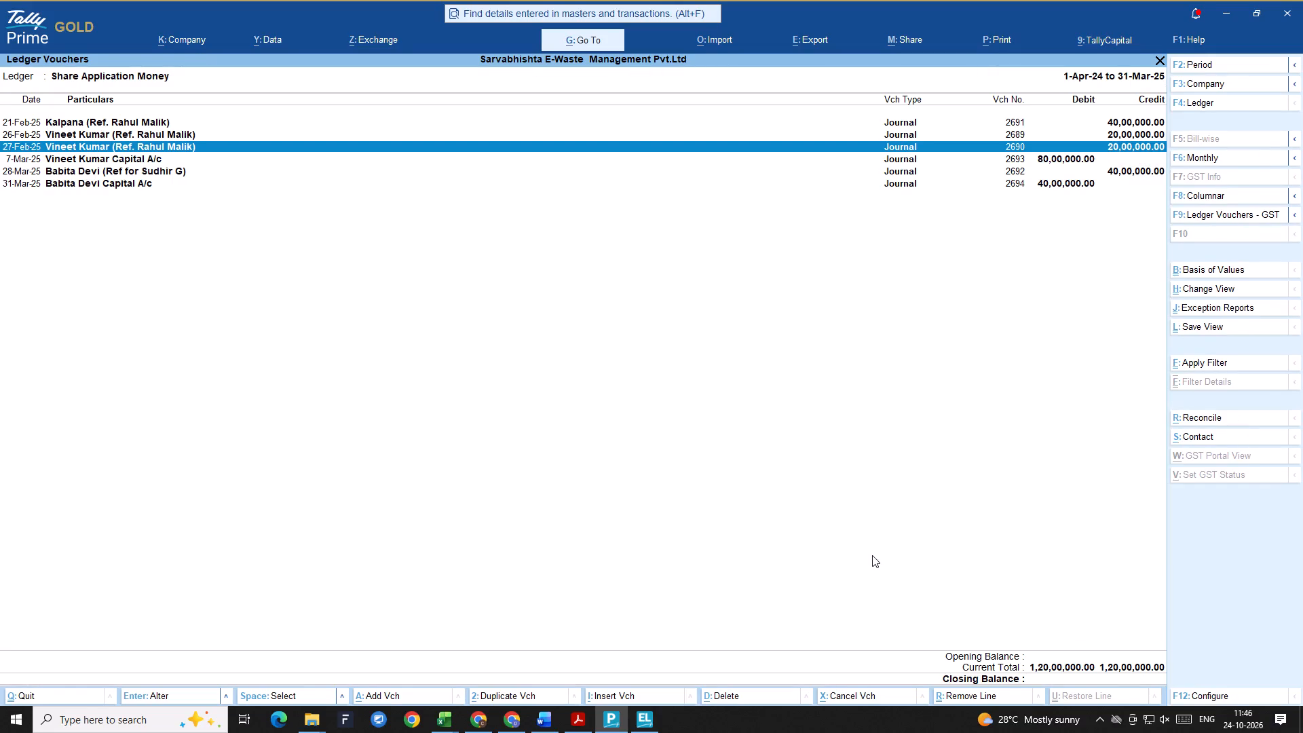
View the 21-Feb-25 journal voucher 2691, close it without changes, and return to the Gateway of Tally.
key(Up)
key(Up)
key(Return)
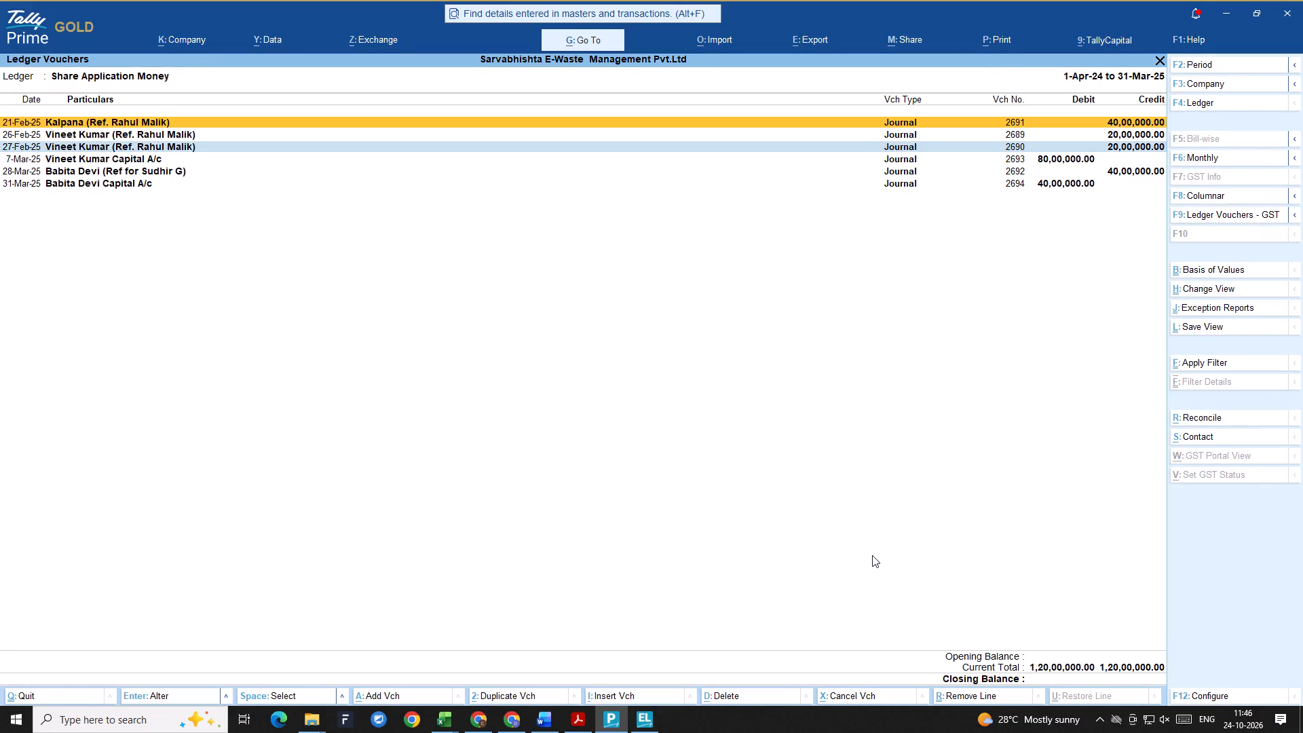
key(Escape)
key(Escape)
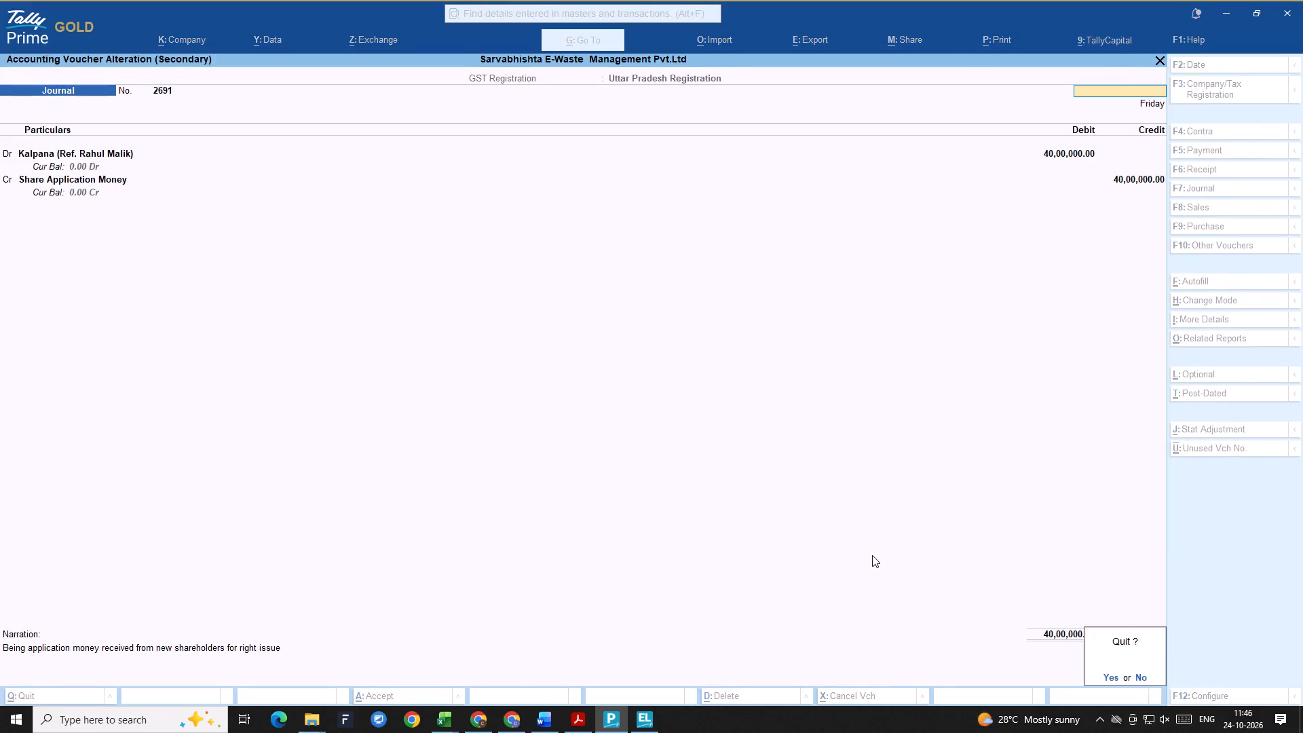
key(Escape)
key(Escape)
key(Escape)
key(Escape)
key(Escape)
key(Escape)
key(Escape)
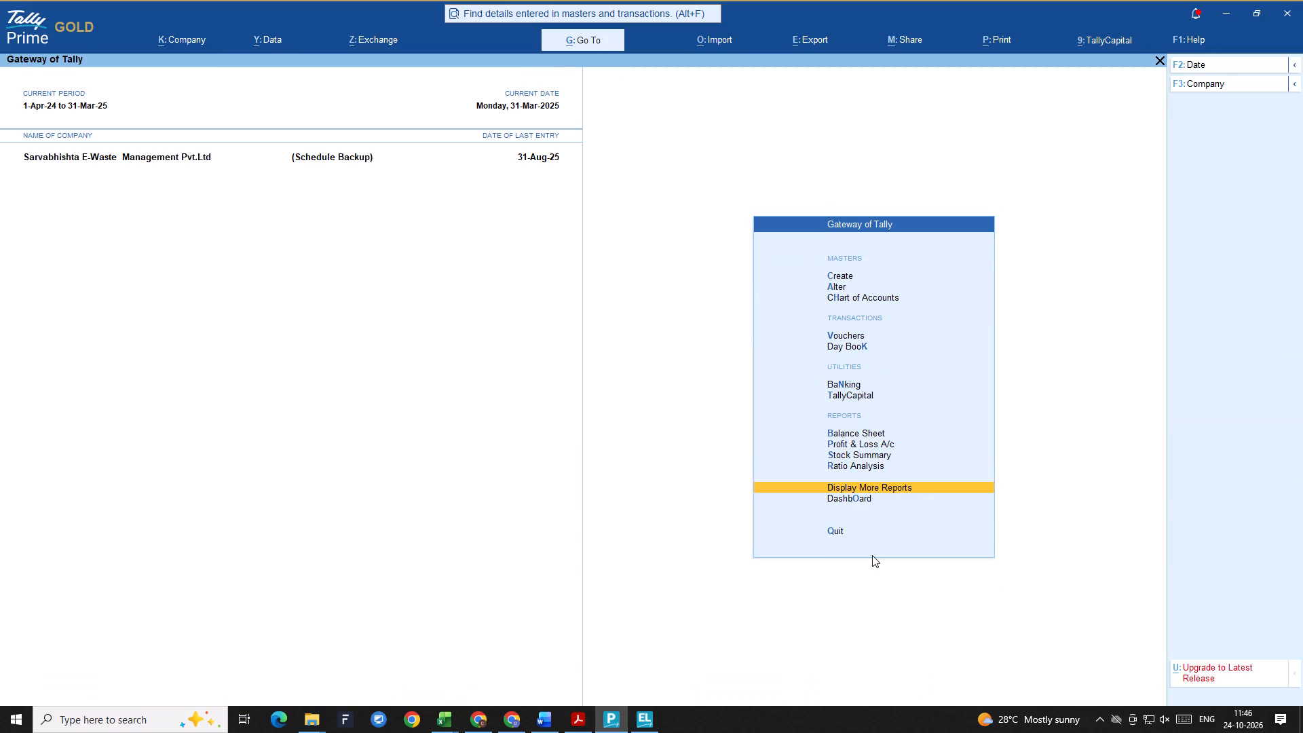
Open the 31-Mar-25 balance sheet in its detailed view.
key(Up)
key(Up)
key(Up)
key(Up)
key(Return)
key(alt+F1)
Open the Sundry Creditors group summary from Current Liabilities in the balance sheet.
key(Down)
key(Down)
key(Down)
key(Down)
key(Down)
key(Down)
key(Down)
key(Down)
key(Down)
key(Down)
key(Down)
key(Down)
key(Down)
key(Down)
key(Down)
key(Down)
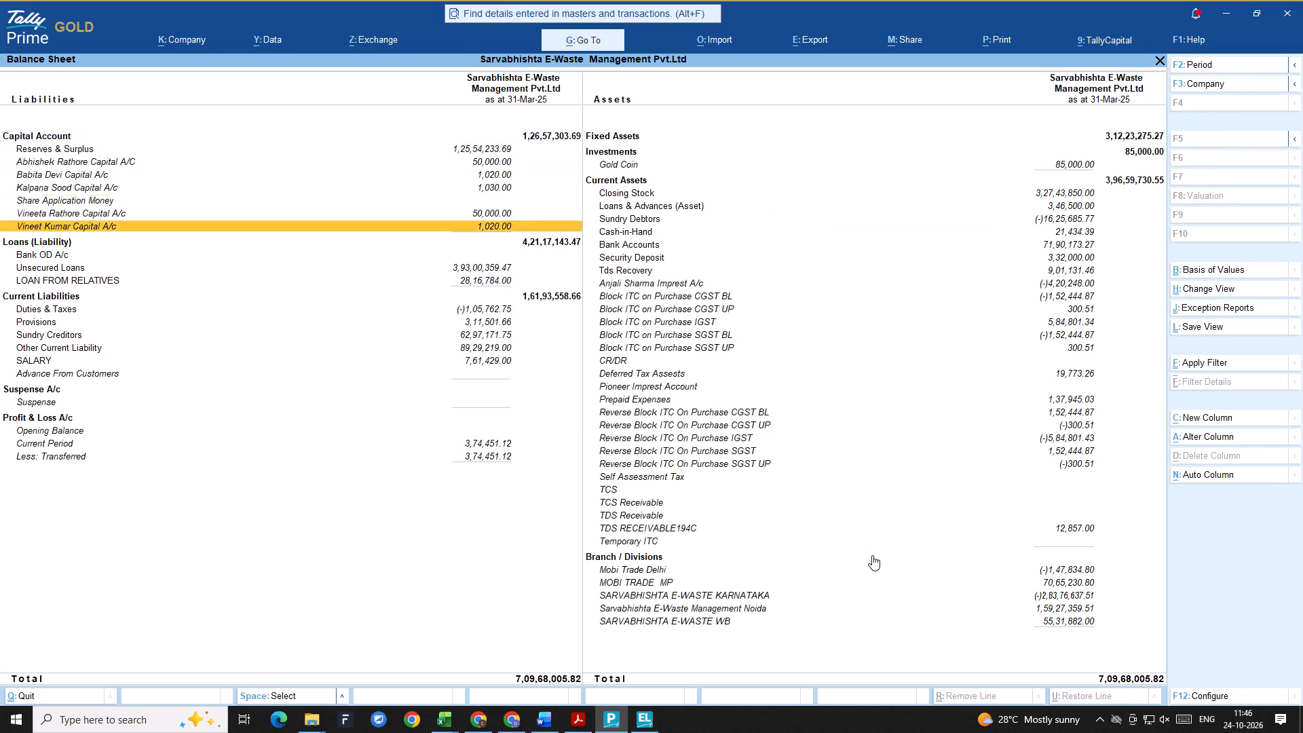
key(Up)
key(Return)
Look through the Sundry Creditors list for party ledgers beginning with V and return to the balance sheet.
key(Down)
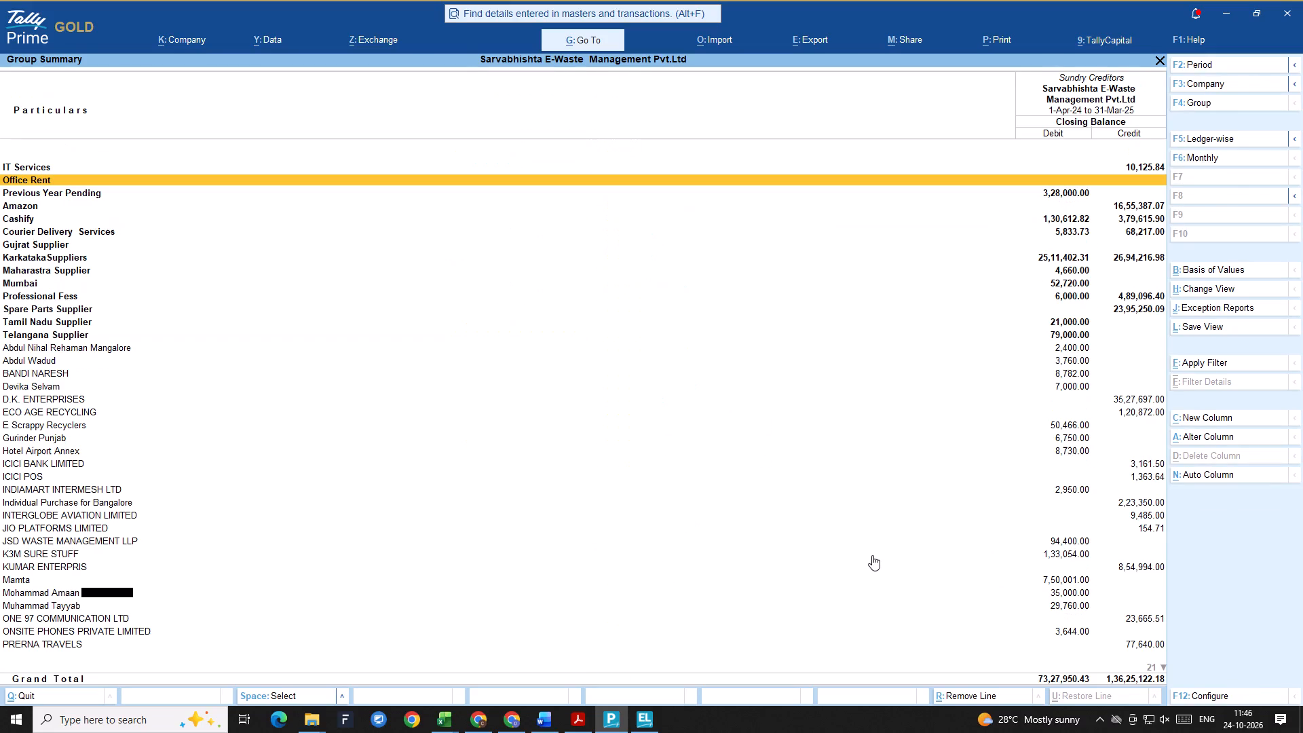
text(VVVVV)
key(Page_Down)
key(Page_Down)
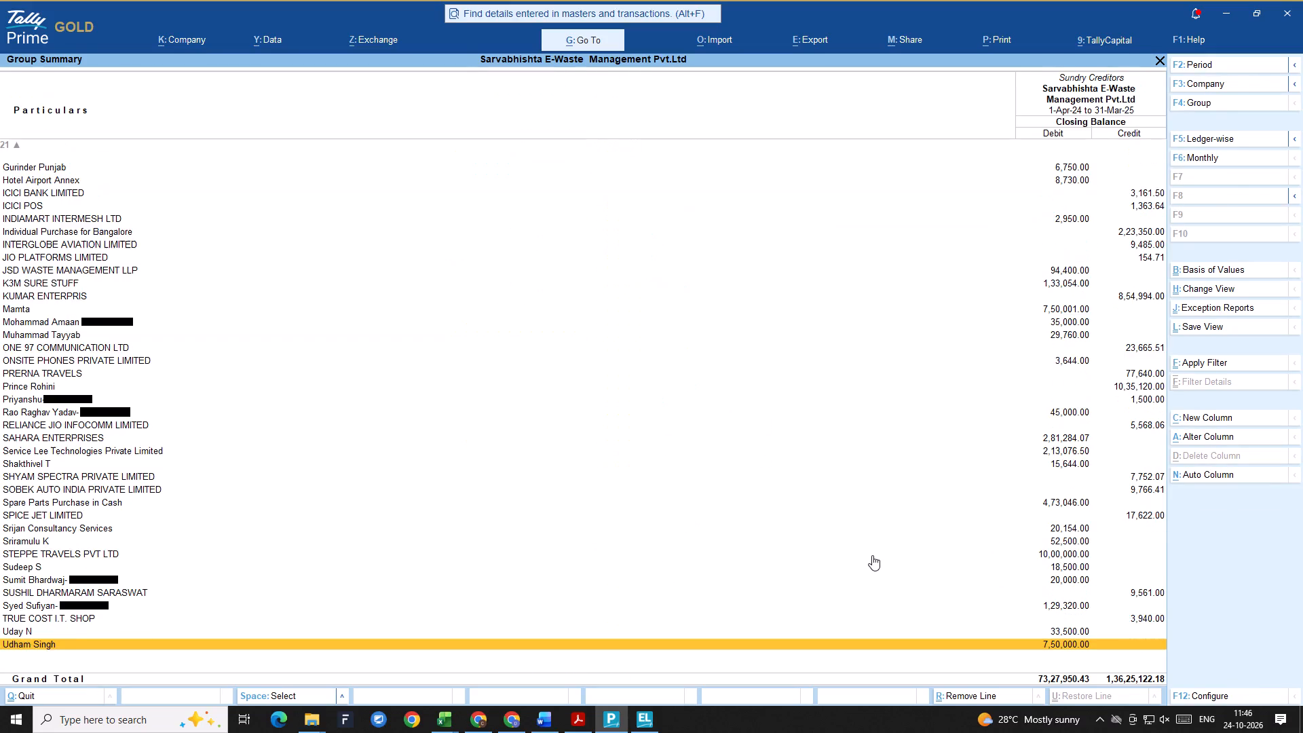
key(Page_Down)
key(Page_Down)
key(Page_Down)
key(Page_Down)
key(Up)
key(Up)
key(Escape)
key(Escape)
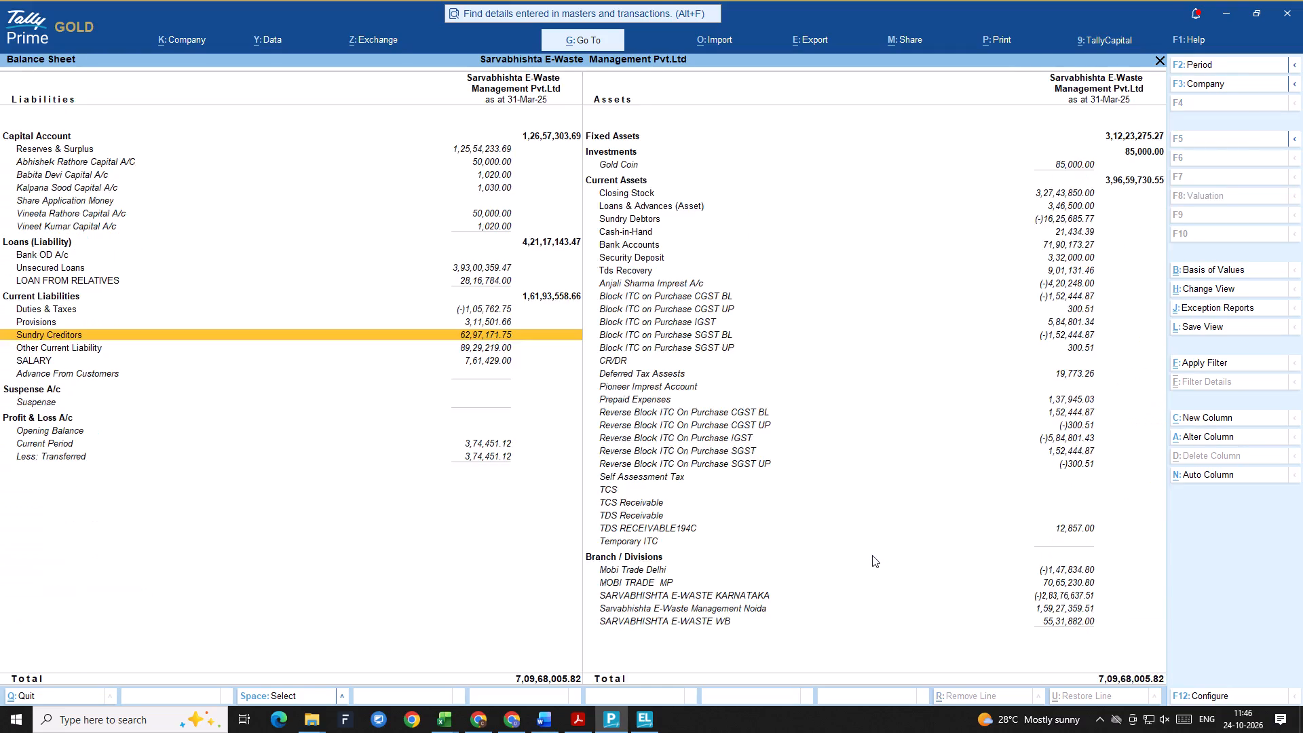
Leave the balance sheet and display the FY 2024-25 ledger vouchers of the share applicant Vineet, using the Ref. ledger, not the capital account.
key(Escape)
key(Escape)
text(DALVINEE)
key(Down)
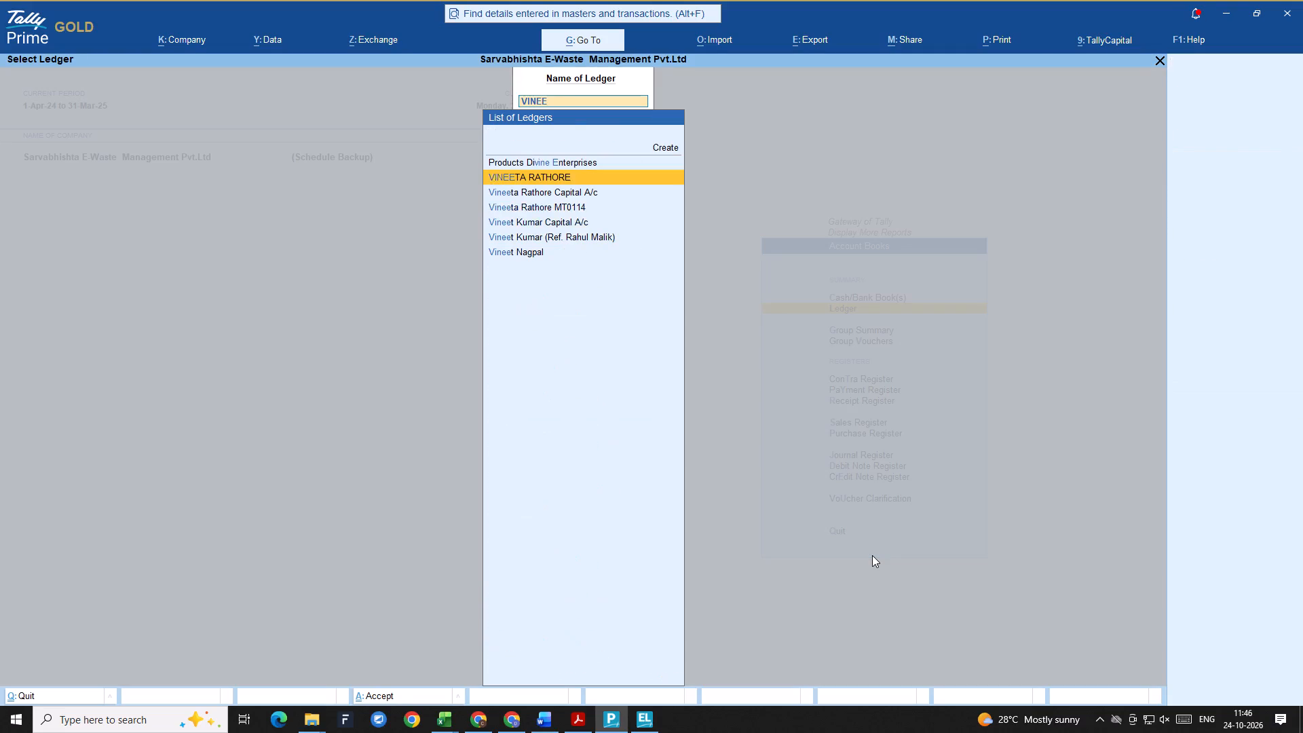
key(Down)
key(Down)
key(Down)
key(Down)
key(Return)
key(alt+F2)
key(Escape)
key(Return)
key(Escape)
key(Return)
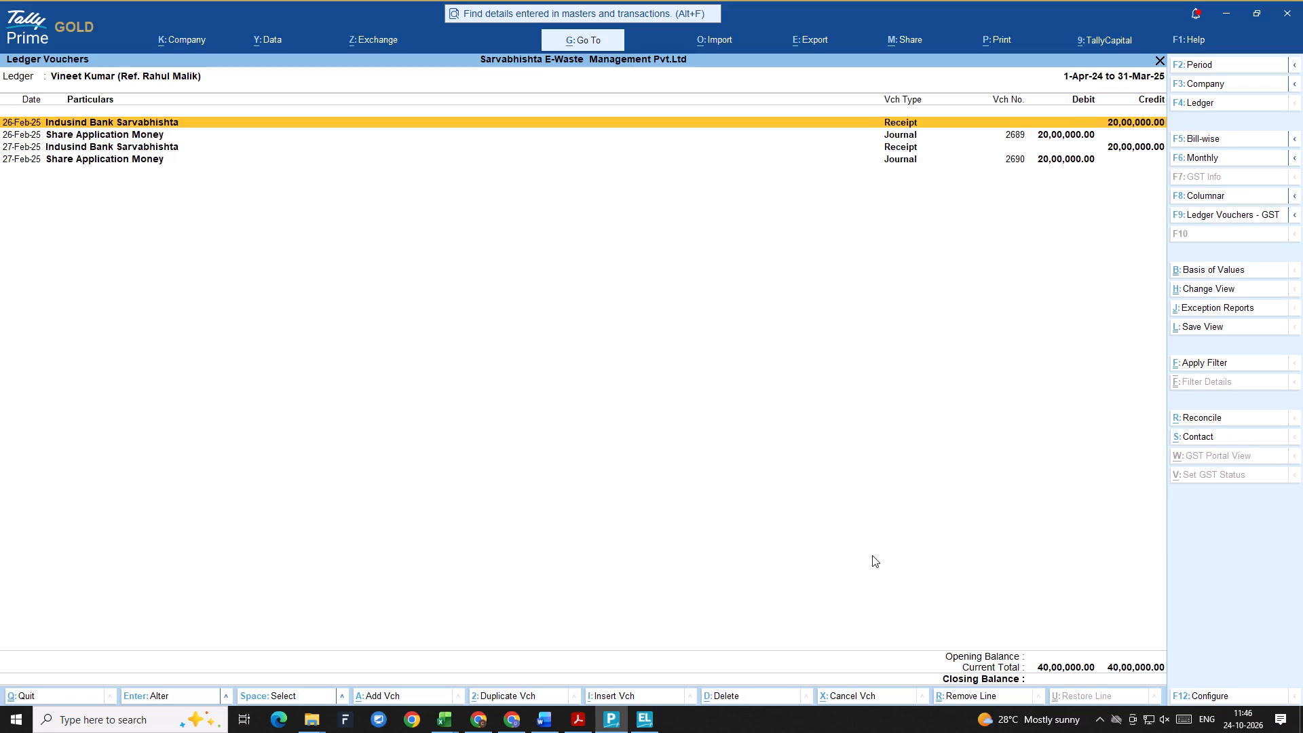
Open the 26-Feb-25 Indusind Bank receipt, close it without changes, and return to the ledger selection.
key(Return)
key(Escape)
key(Escape)
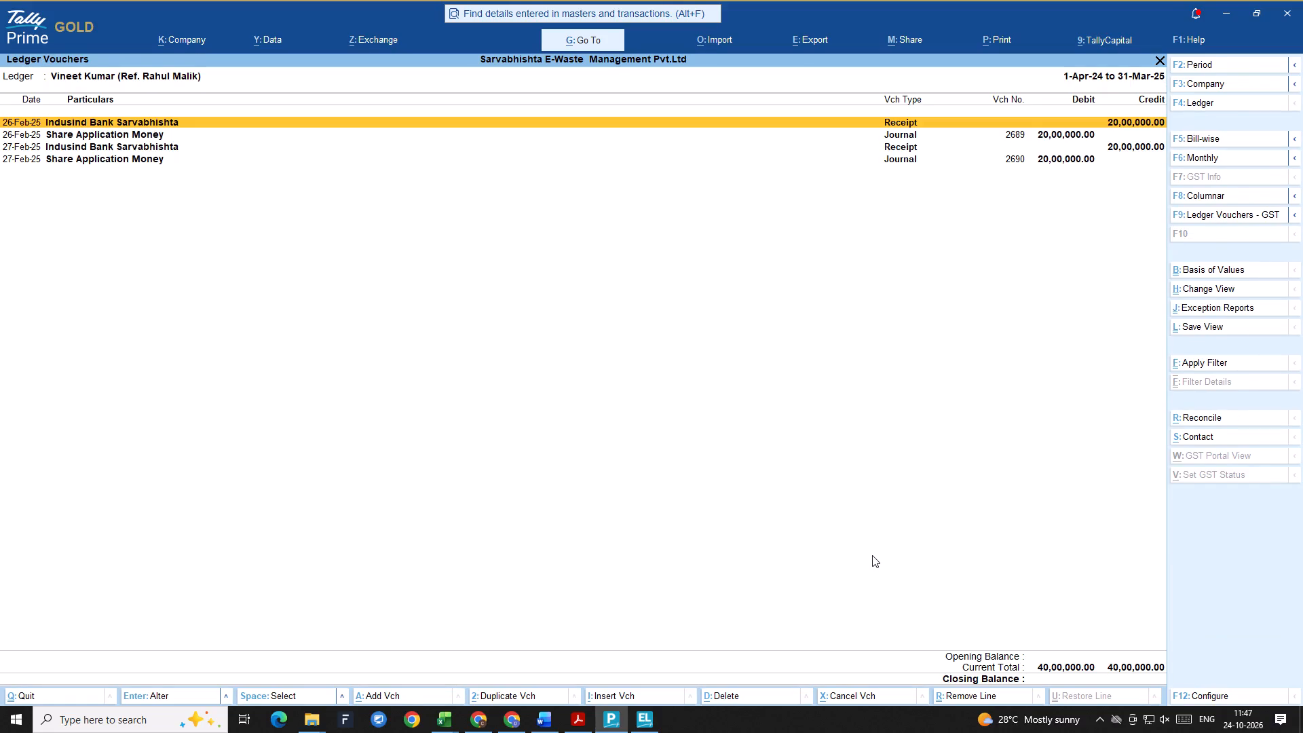
key(Escape)
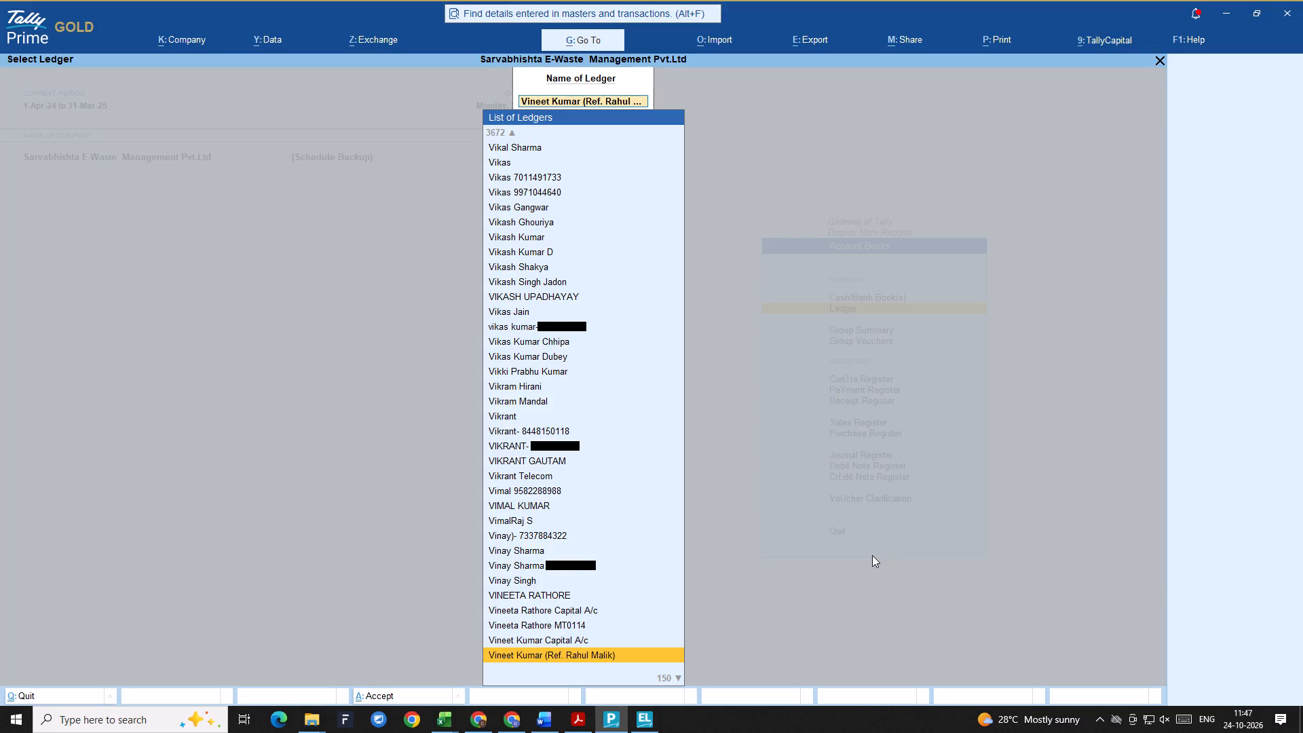
Display the FY 2024-25 ledger vouchers of the share applicant Babita, using the Ref ledger, not the capital account.
text(BABB)
key(i)
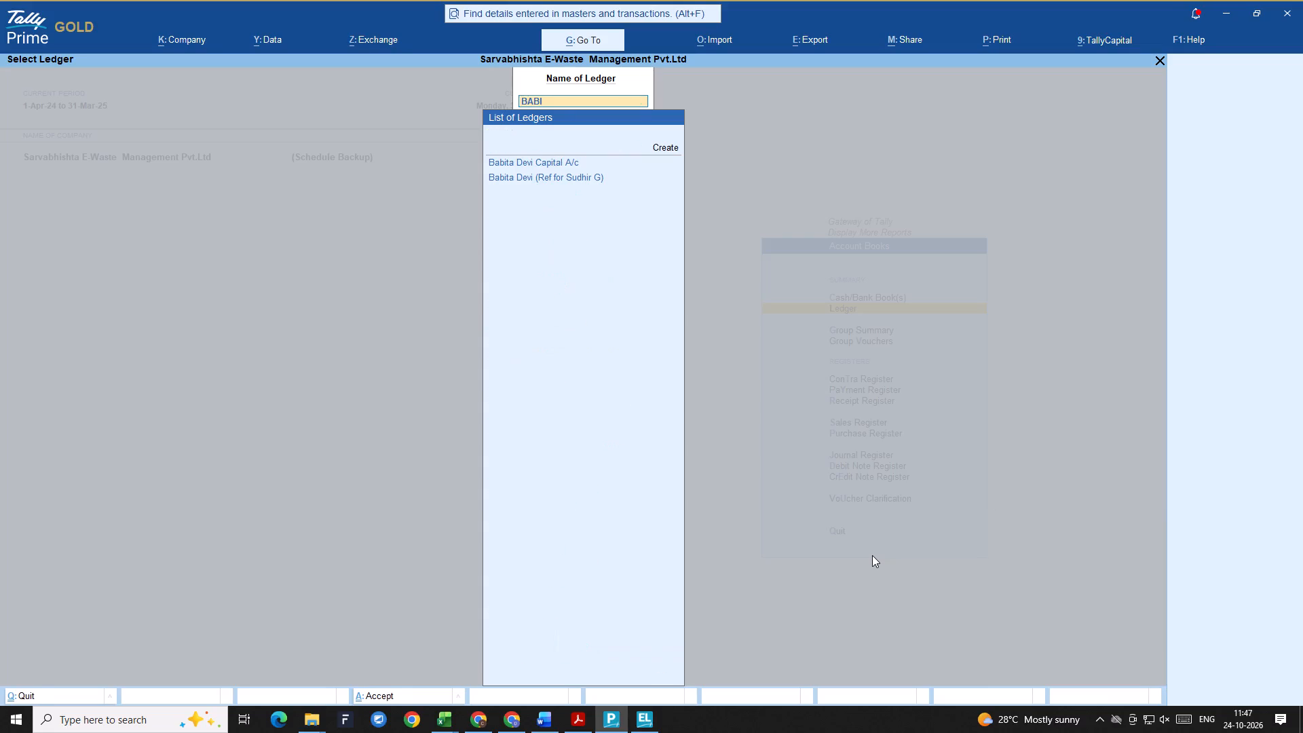
text(TA)
key(Down)
key(Down)
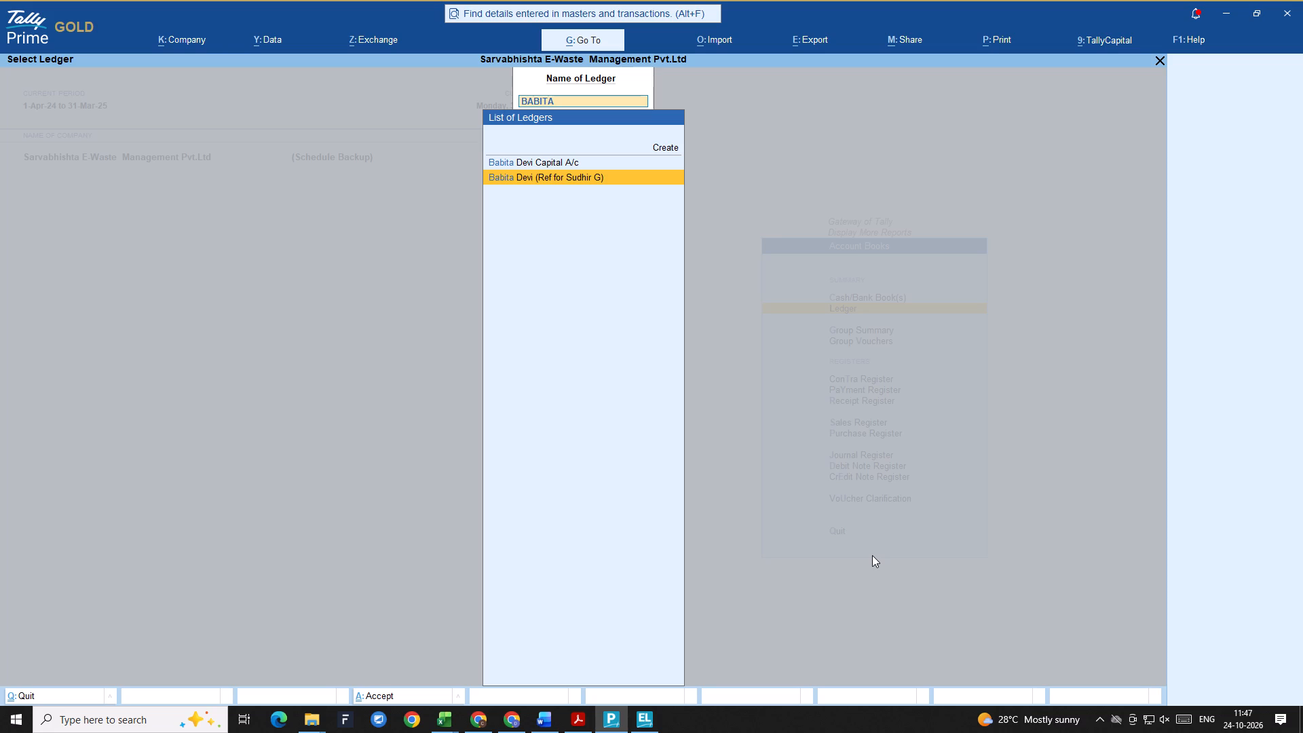
key(Return)
key(alt+F2)
key(Escape)
key(Return)
key(Escape)
key(Return)
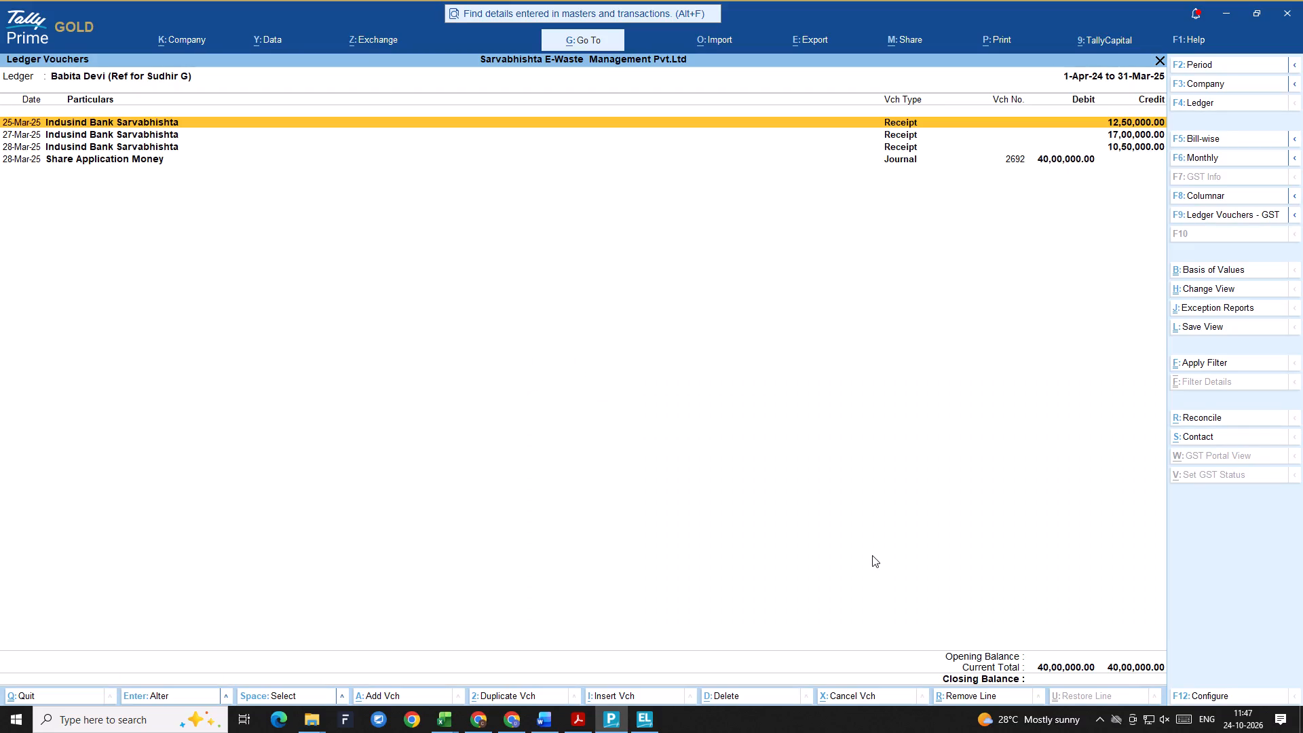
Switch to the FY 2024-25 ledger vouchers of the share applicant Kalpana, using the Ref. ledger, not the capital account.
key(Escape)
text(KALPA)
key(Down)
key(Down)
key(Up)
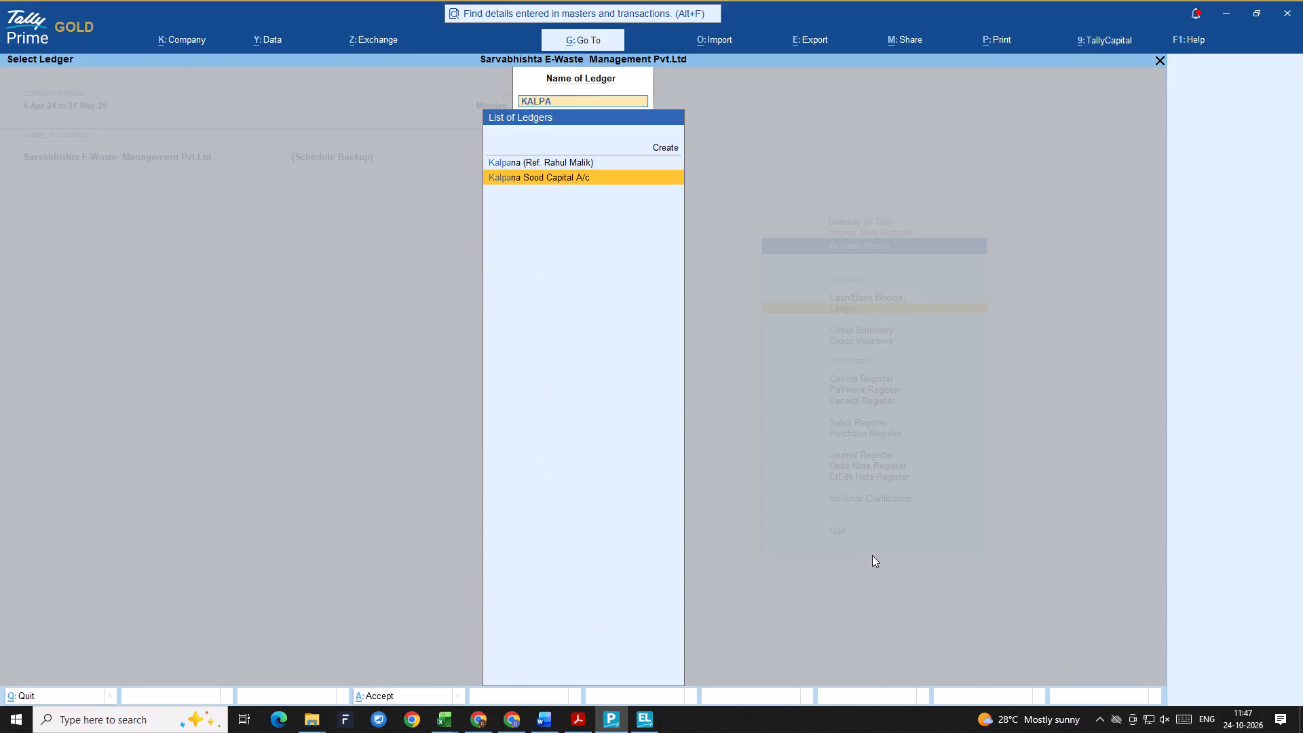
key(Return)
key(alt+F2)
key(Escape)
key(Return)
key(Escape)
key(Return)
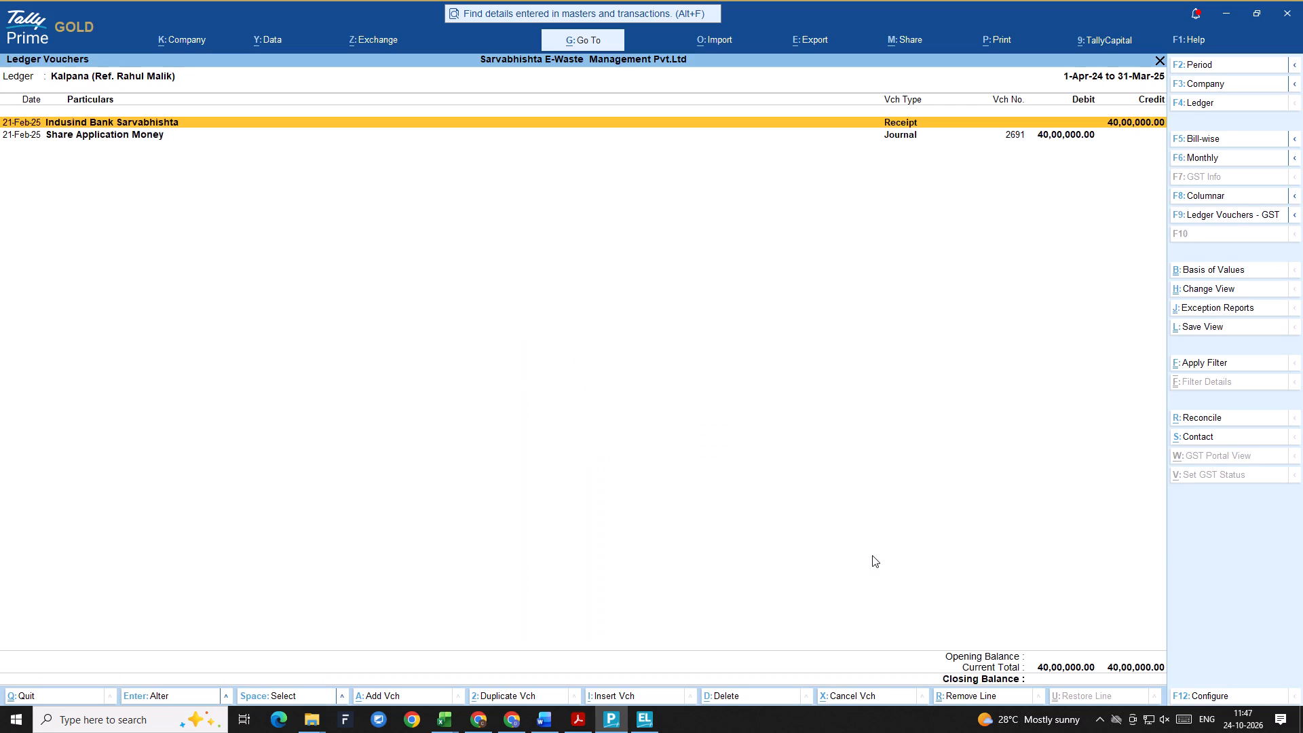
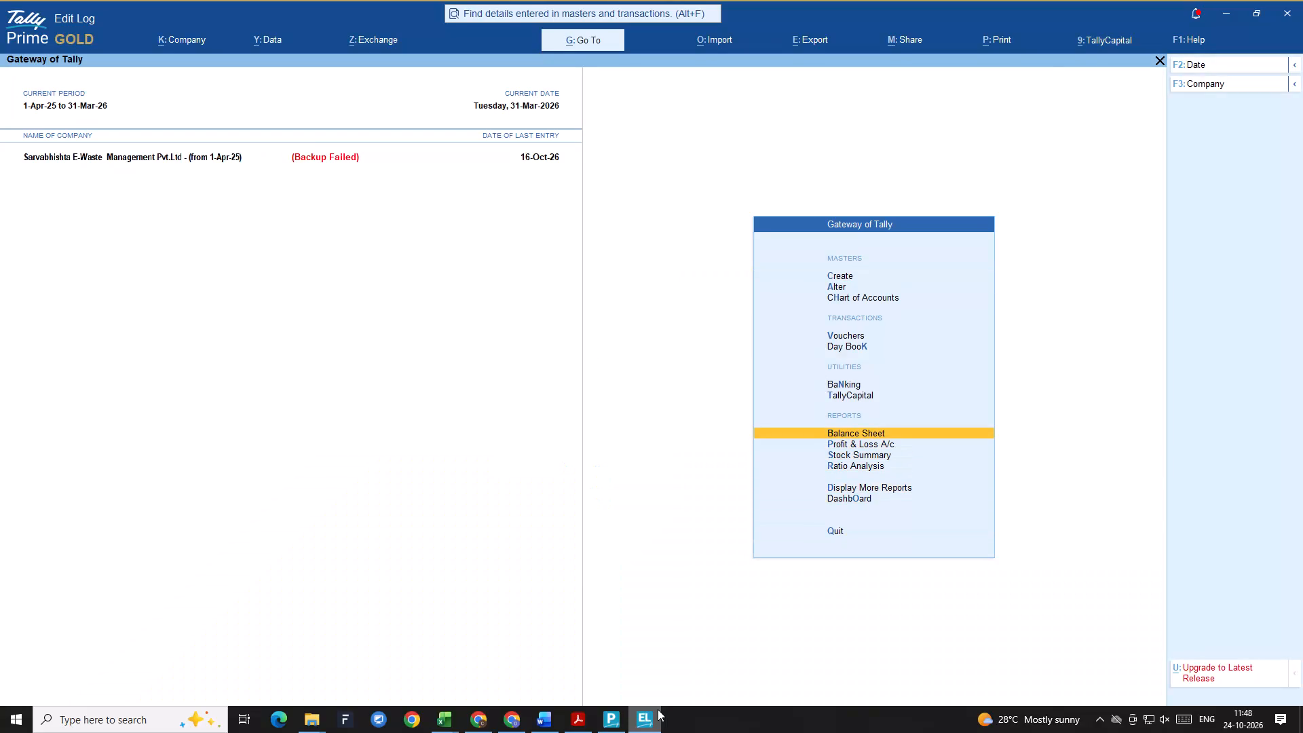
Open the FY 2025-26 balance sheet and drill into the LOAN FROM RELATIVES group to examine its ledger balances.
key(alt+F1)
key(Down)
key(Down)
key(Down)
key(Down)
key(Down)
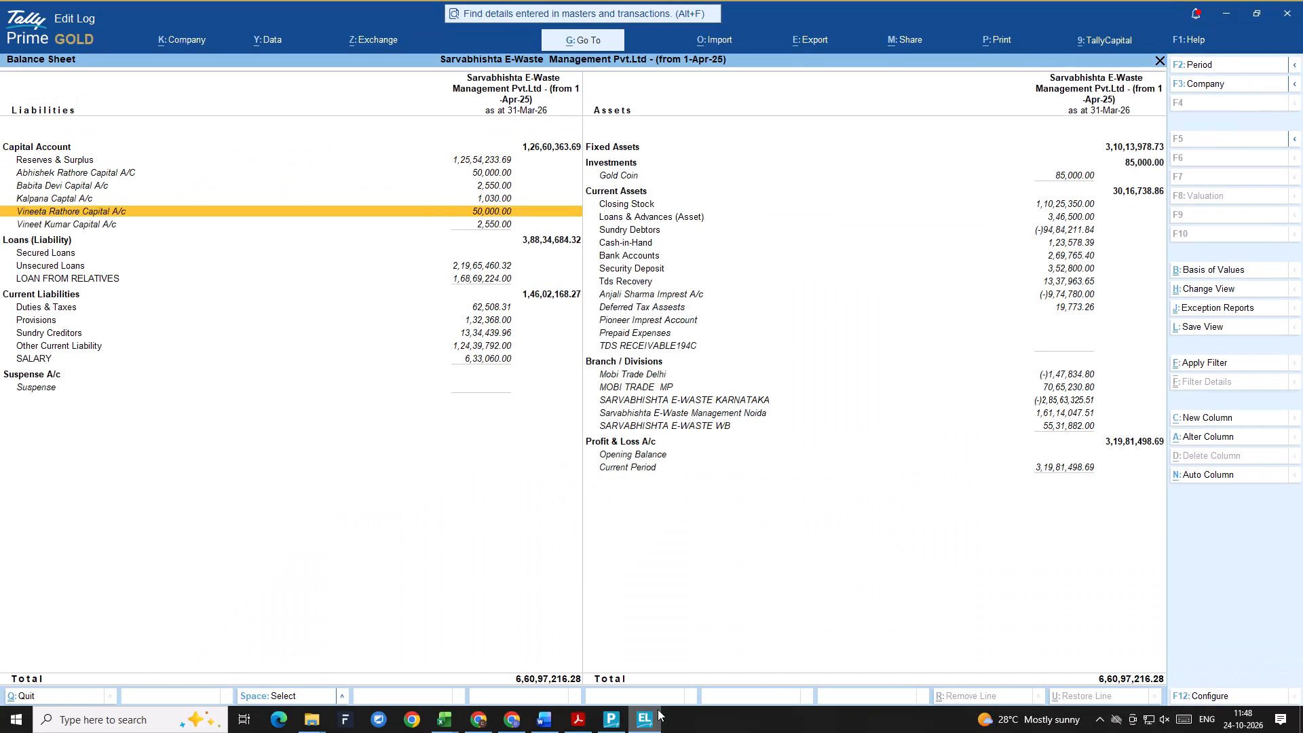
key(Down)
key(Down)
key(Down)
key(Down)
key(Down)
key(Return)
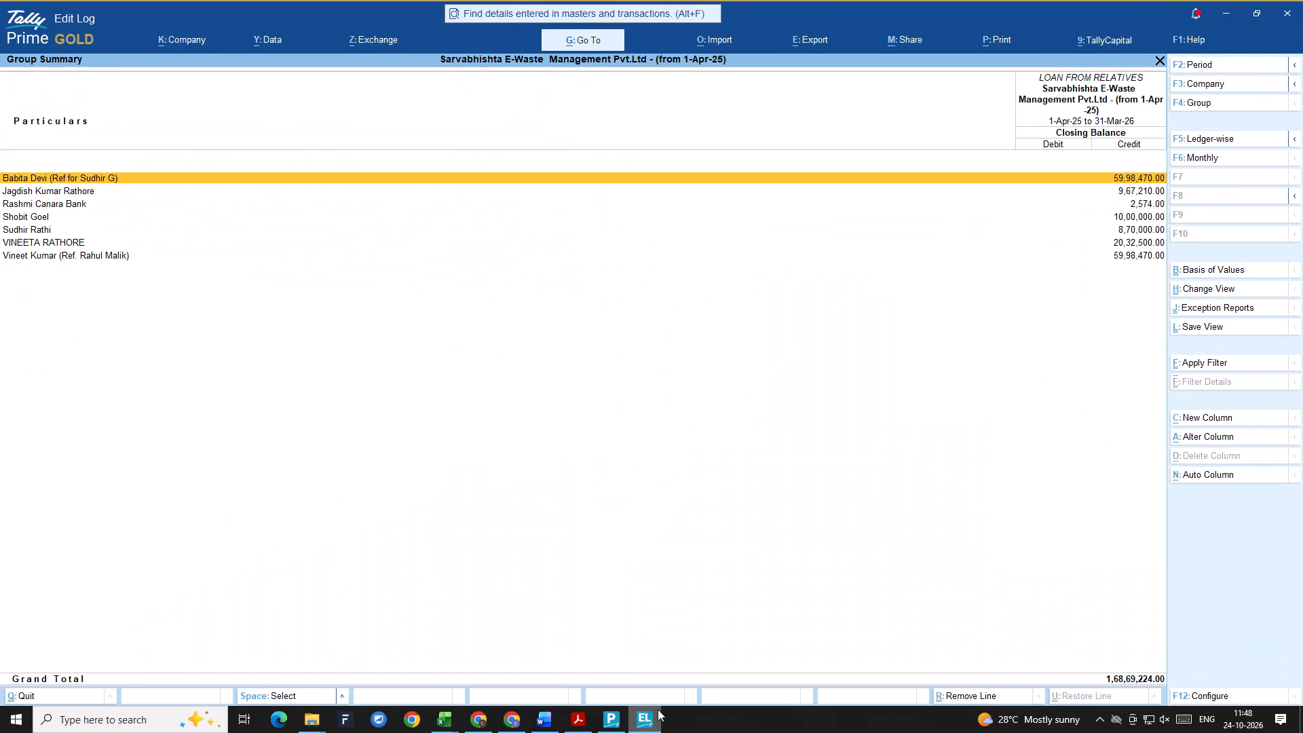
key(Down)
key(Down)
key(Down)
key(Up)
key(Up)
key(Up)
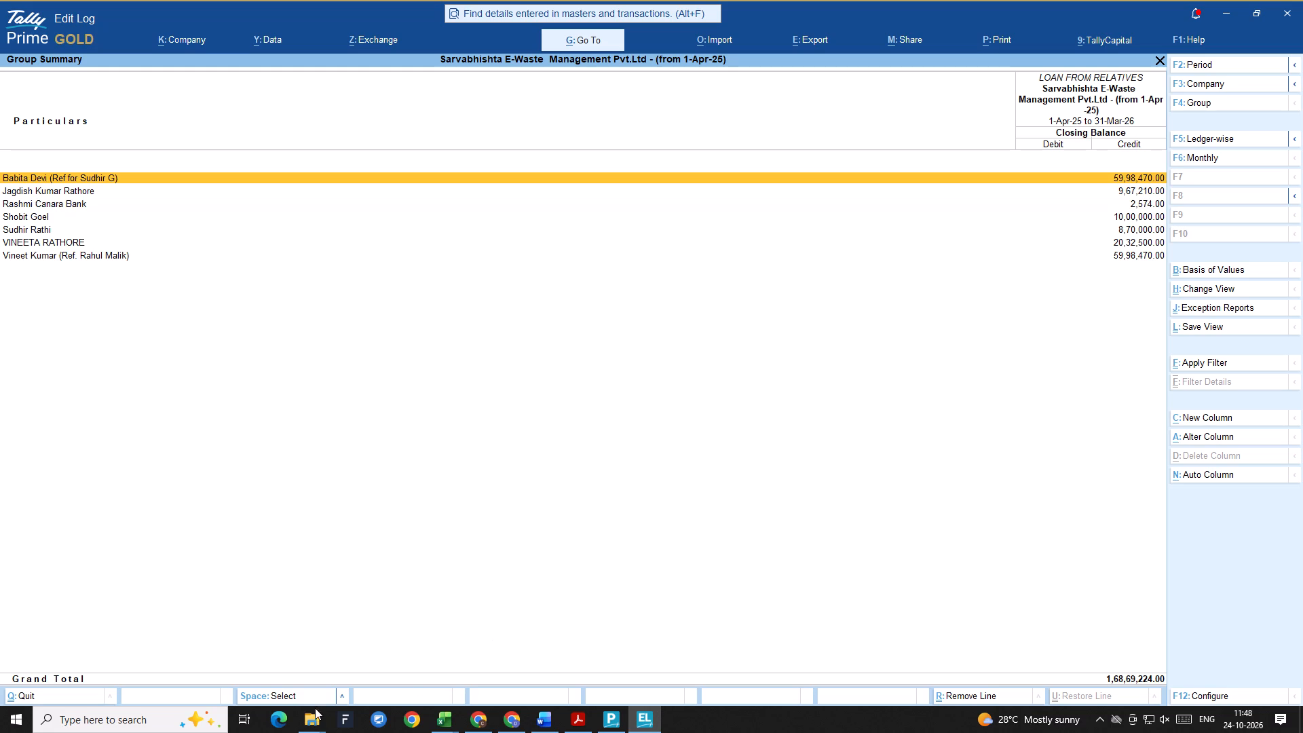
In File Explorer, open the Sarvabhishta folder inside 3. Tax Audit, FY 2025-26.
click(307, 726)
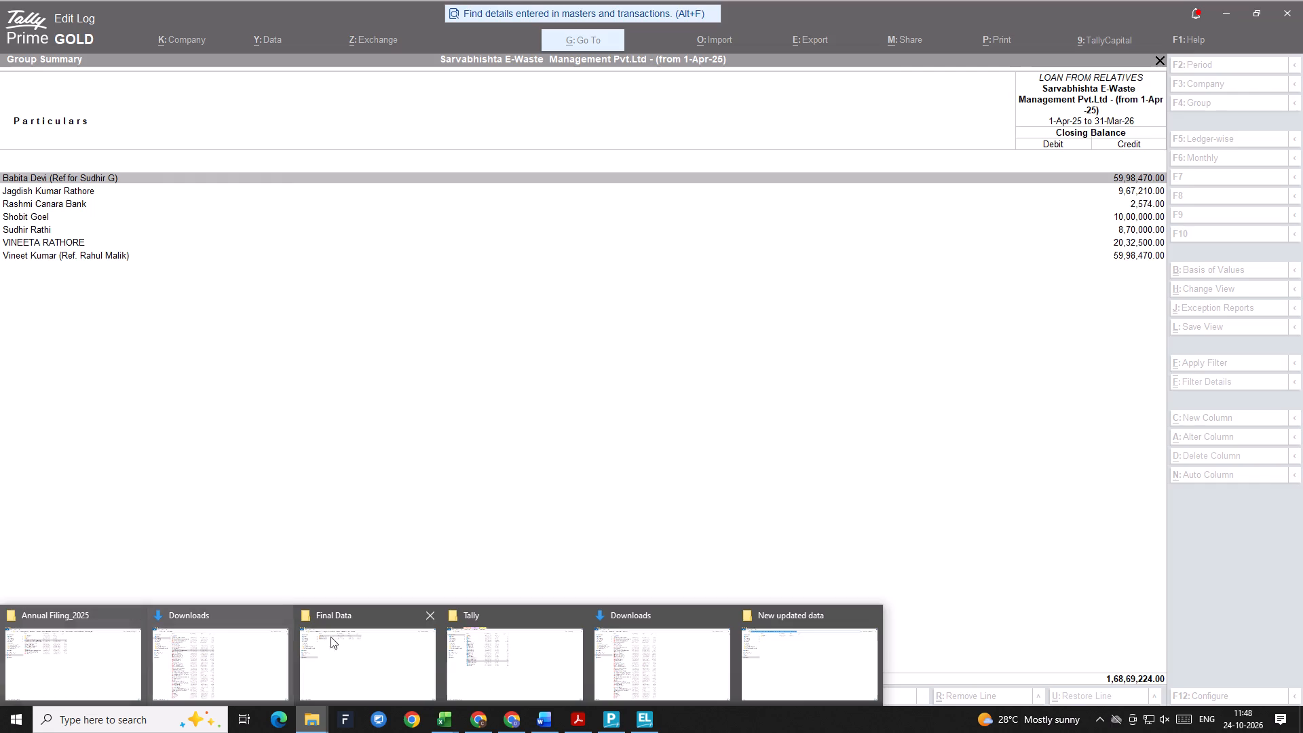
click(360, 637)
click(304, 43)
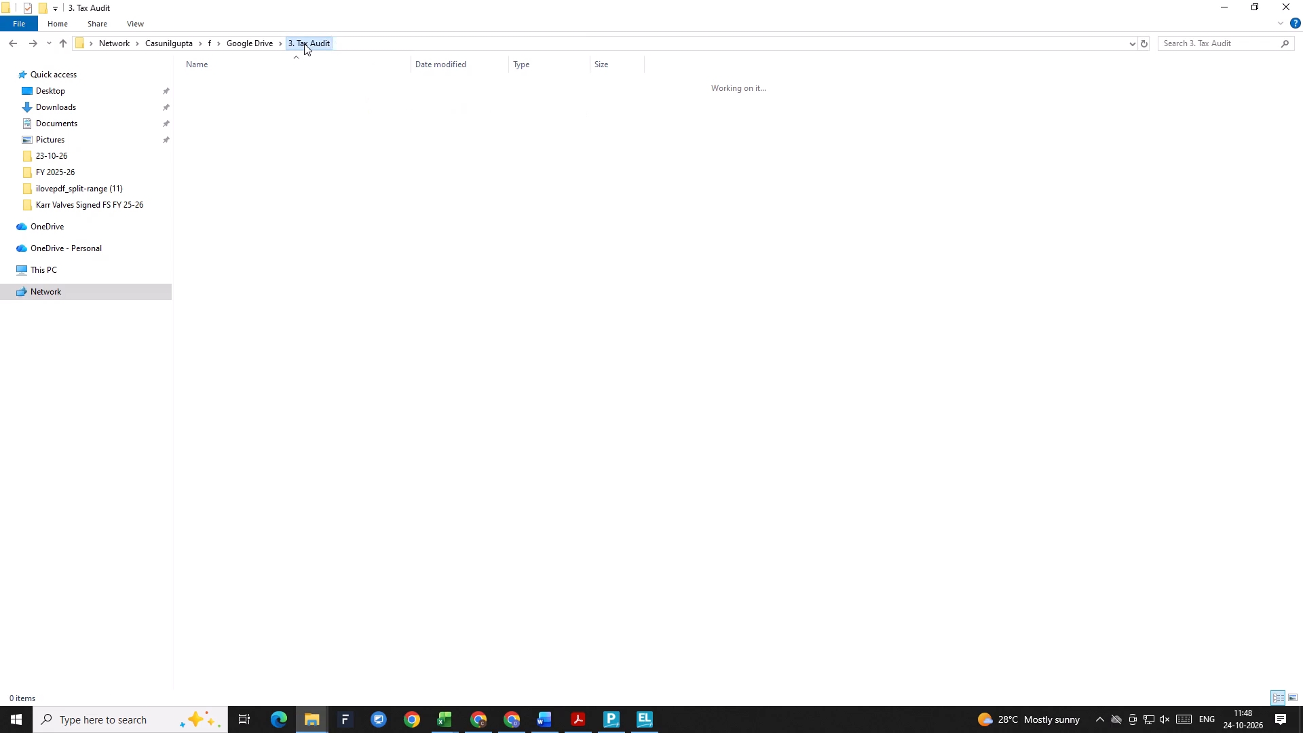
key(Down)
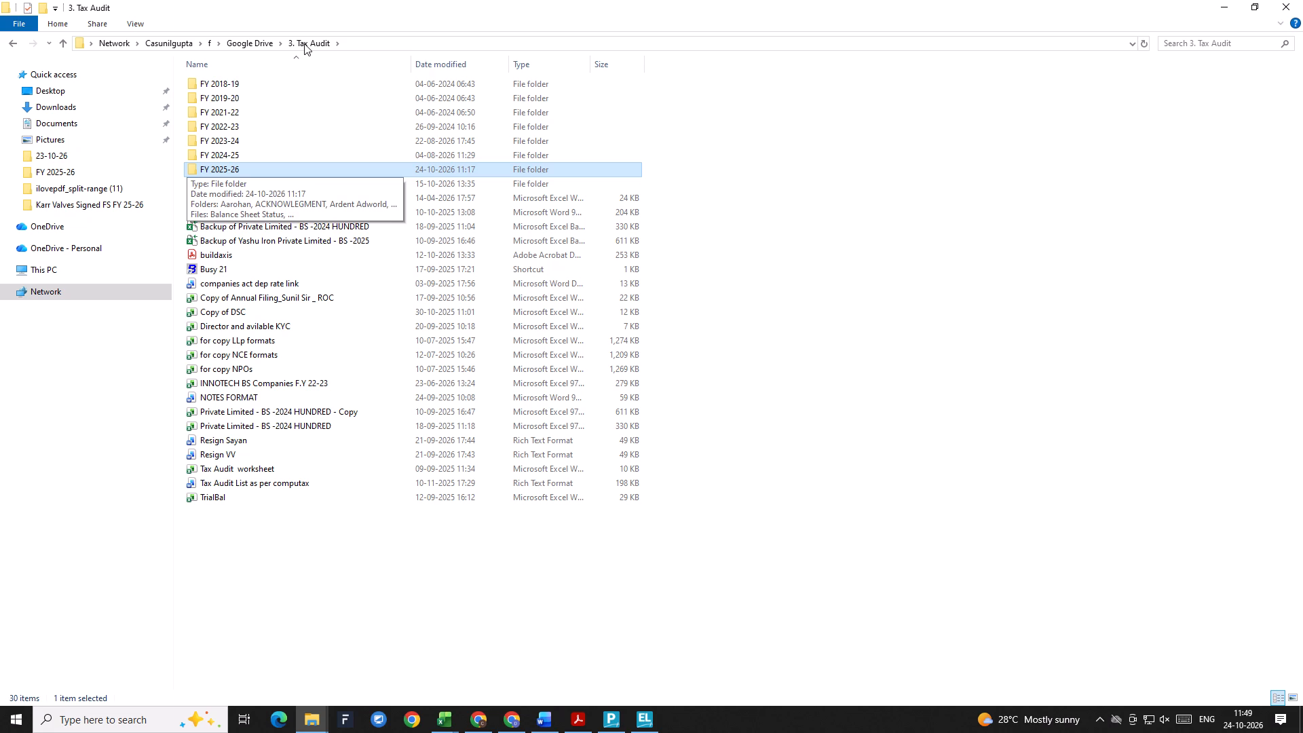
key(Return)
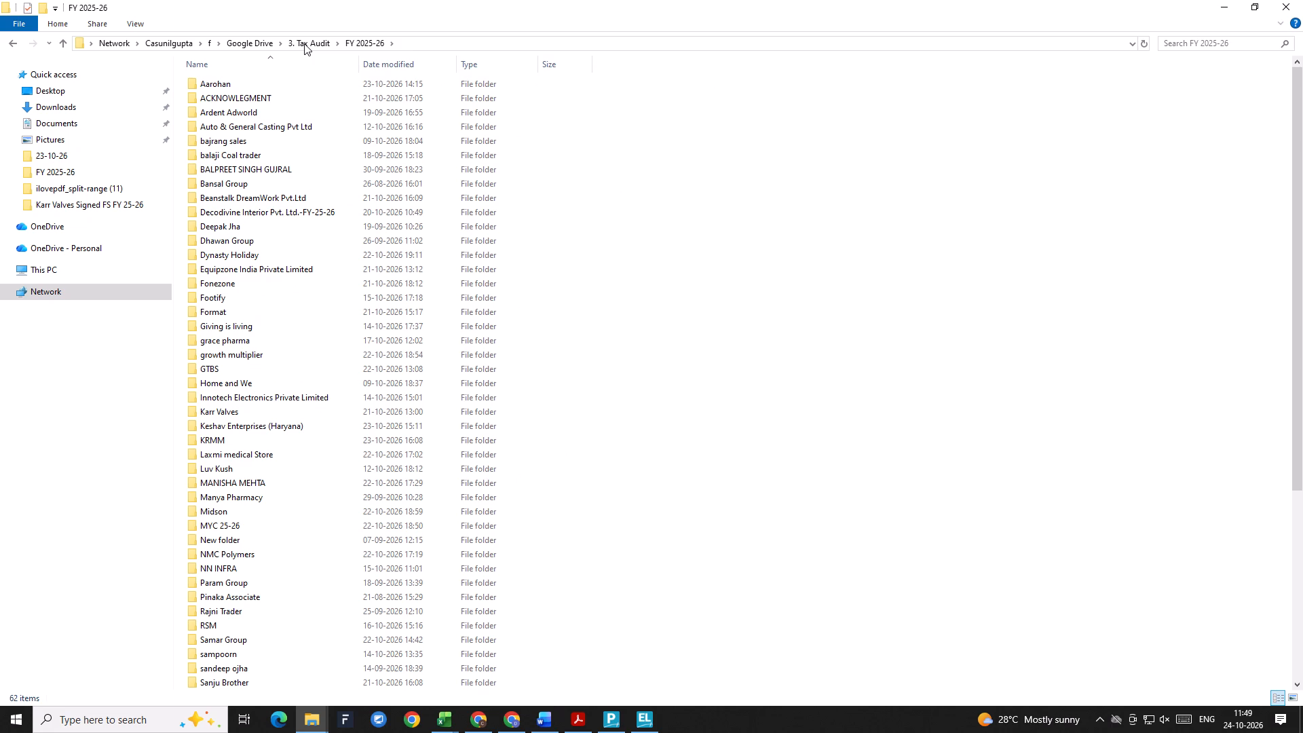
key(Down)
key(Down)
key(Down)
text(DA)
key(Down)
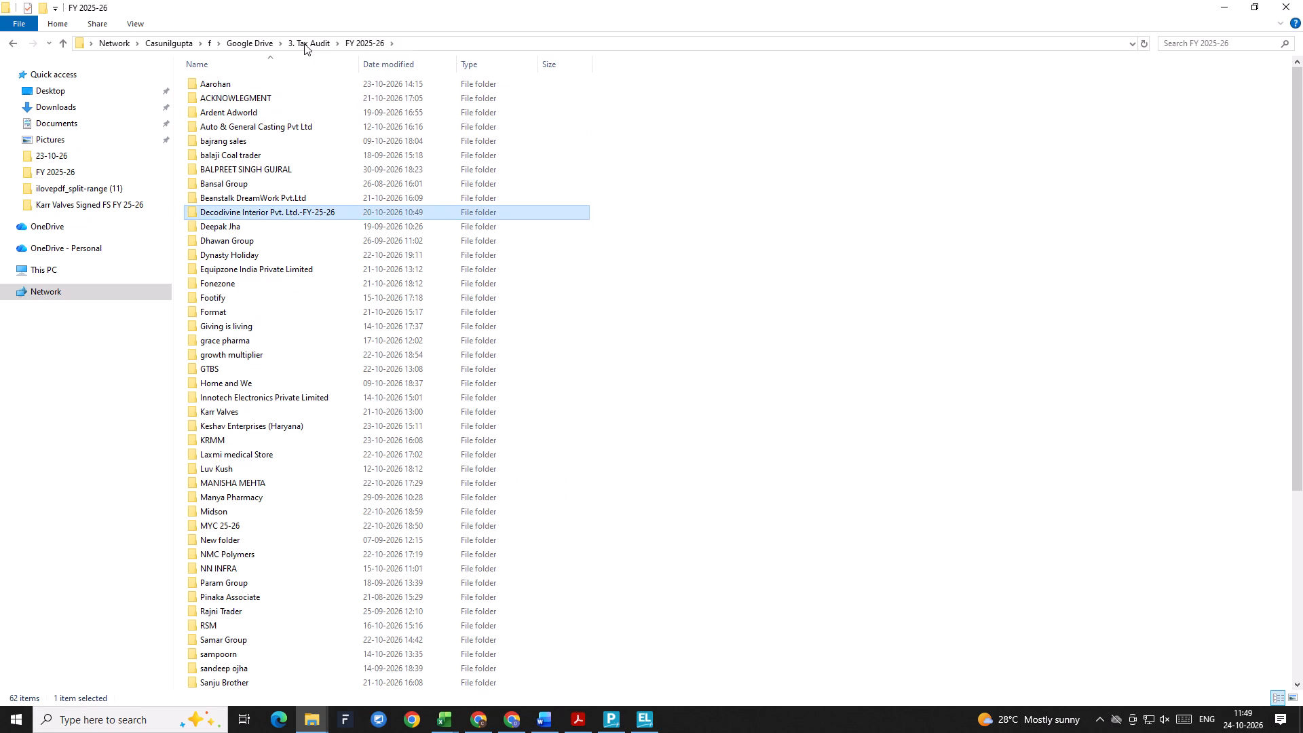
key(Down)
key(Down)
key(Down)
text(SAR)
key(Return)
Open the workbook Sarvishtha Final FS 25-26 V1 from the Final subfolder, not the Copy Round version.
key(Down)
key(Down)
key(Down)
key(Up)
key(Up)
key(Return)
key(Down)
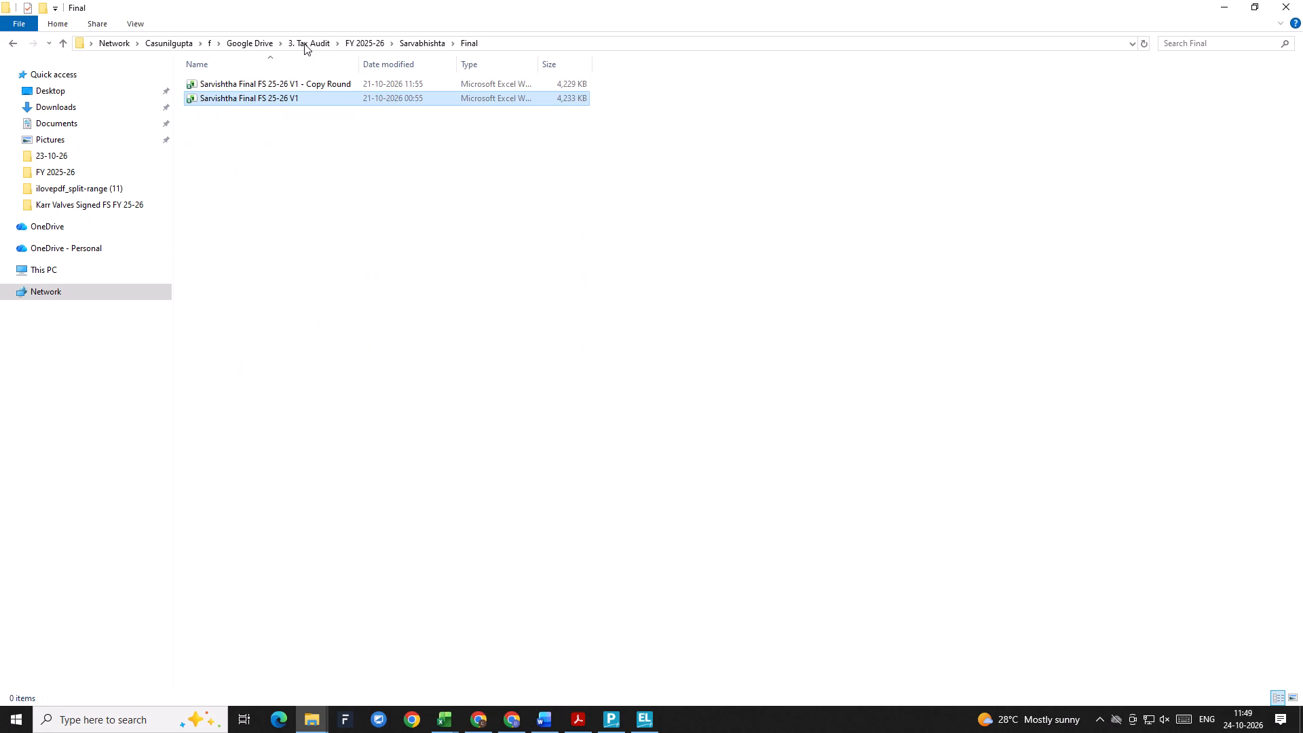
key(Down)
key(Down)
key(Up)
key(Down)
key(Return)
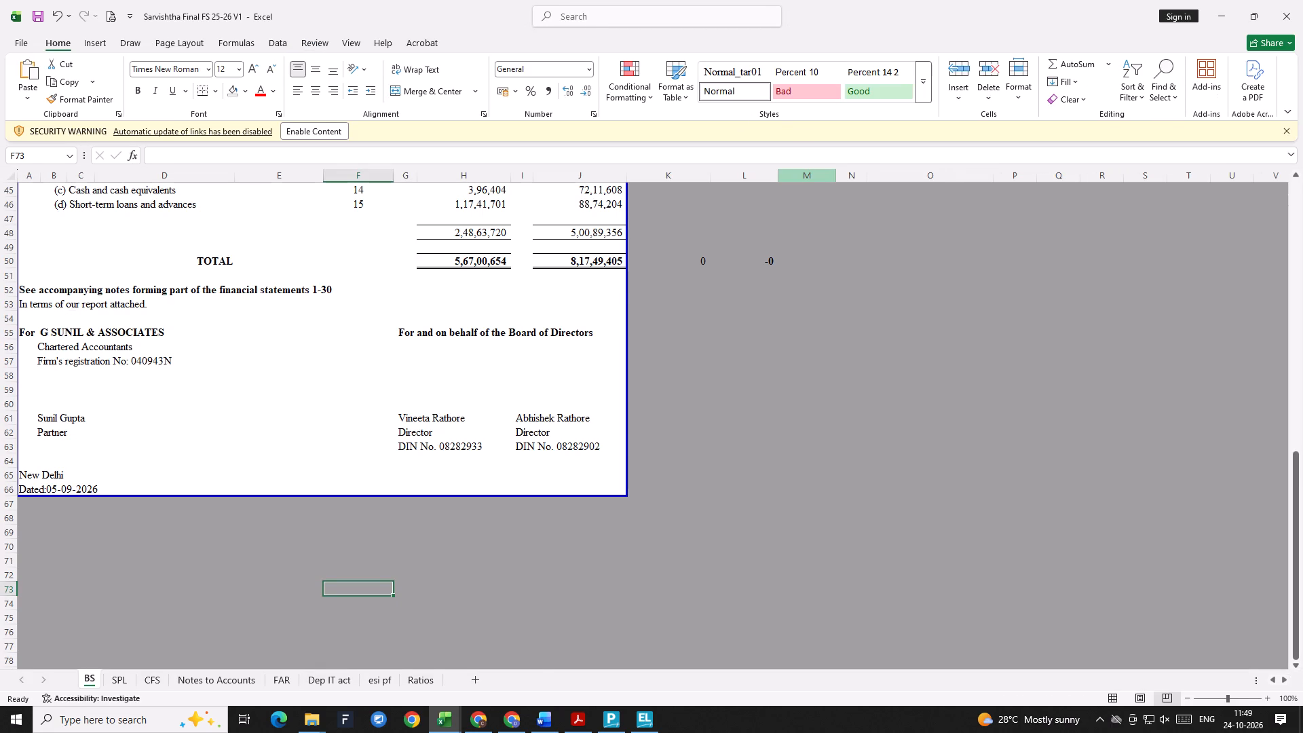
Trace the 31 March 2026 reserves and surplus figure on the BS sheet to its source in Notes to Accounts.
scroll(290, 421, up, 14)
scroll(432, 288, up, 1)
click(469, 322)
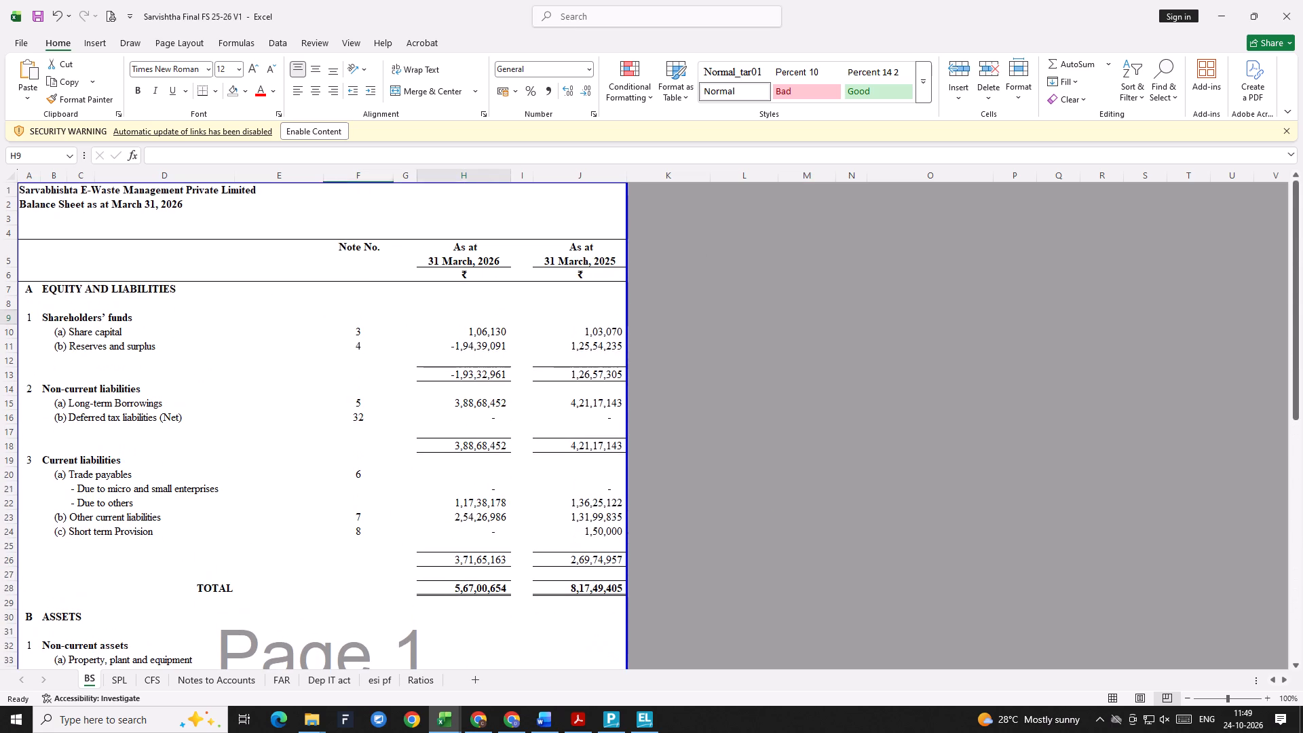
key(Down)
key(Down)
key(ctrl+bracketleft)
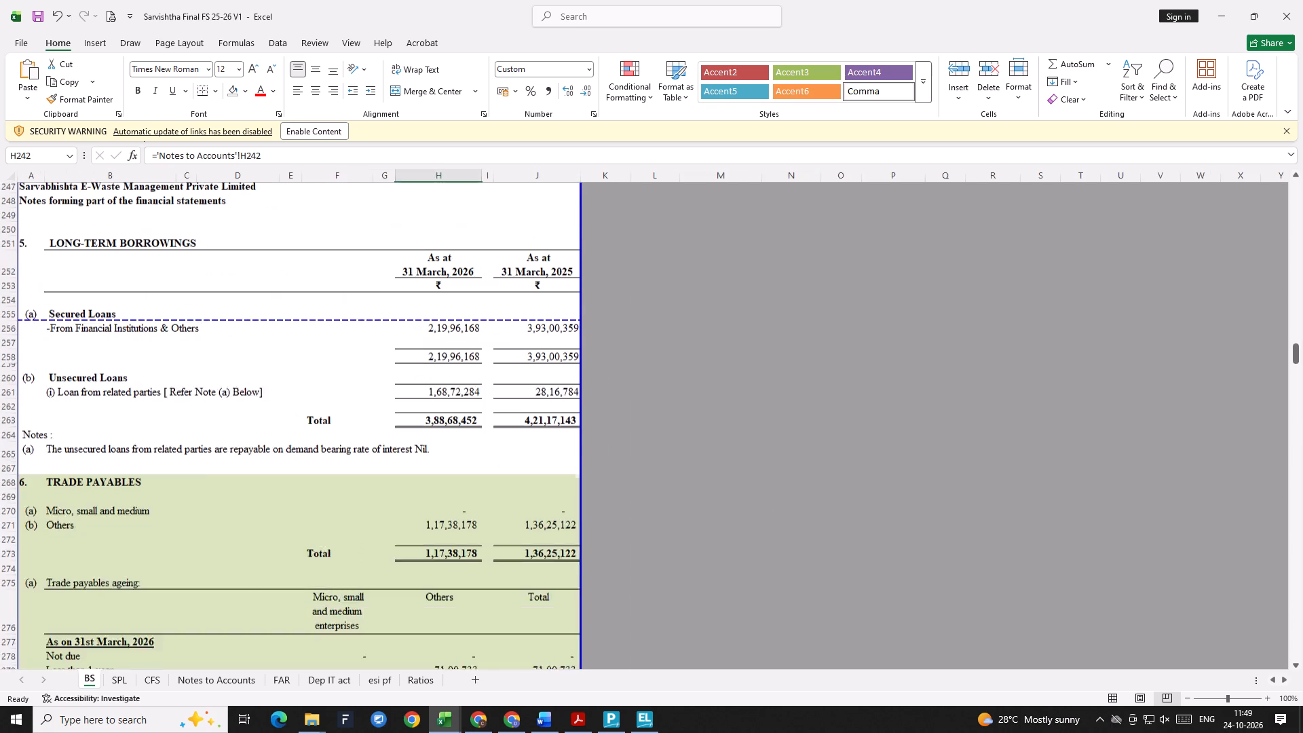
Examine the note on shares held by each shareholder holding more than 5%, focusing on the 31 March 2026 share counts.
key(Up)
key(Up)
key(Up)
key(Up)
key(Down)
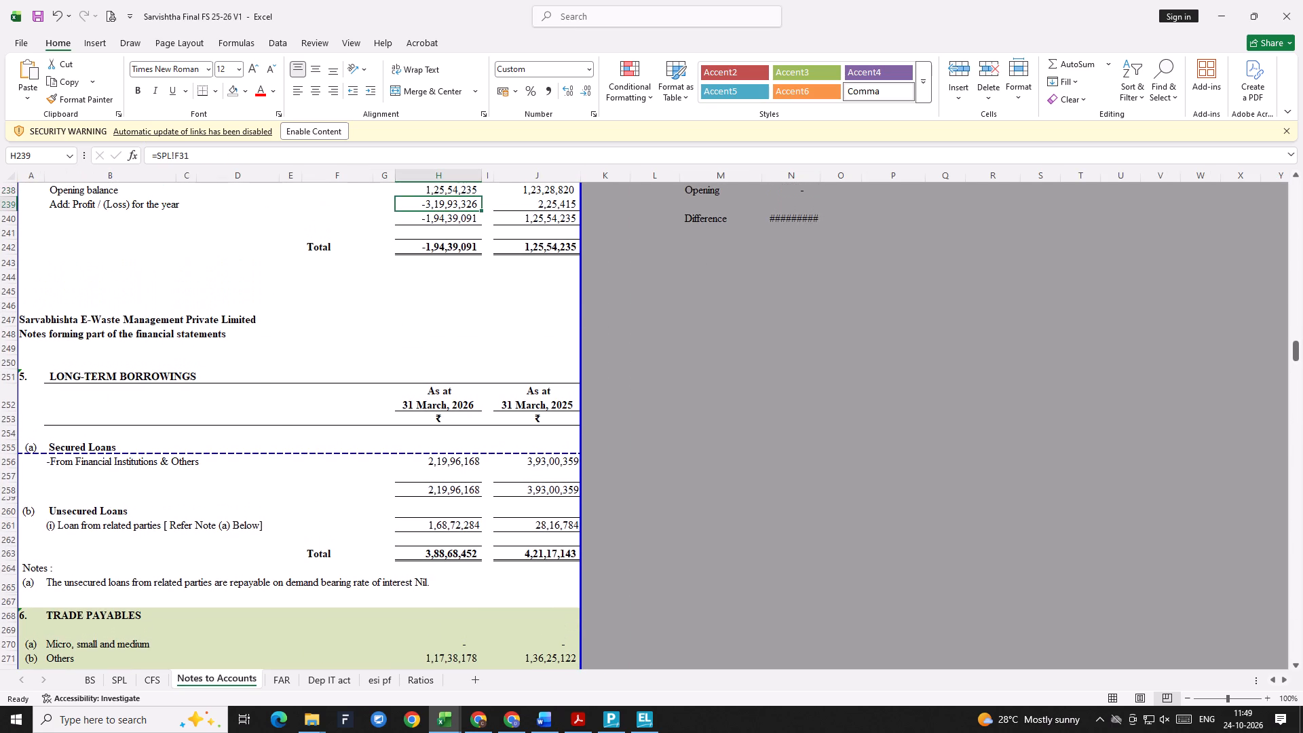
key(Page_Up)
key(Down)
key(Down)
key(Down)
key(Down)
key(Down)
key(Down)
key(Down)
key(Down)
key(Down)
key(Down)
key(Down)
key(Down)
key(Down)
key(Down)
key(Down)
key(Down)
key(Down)
key(Down)
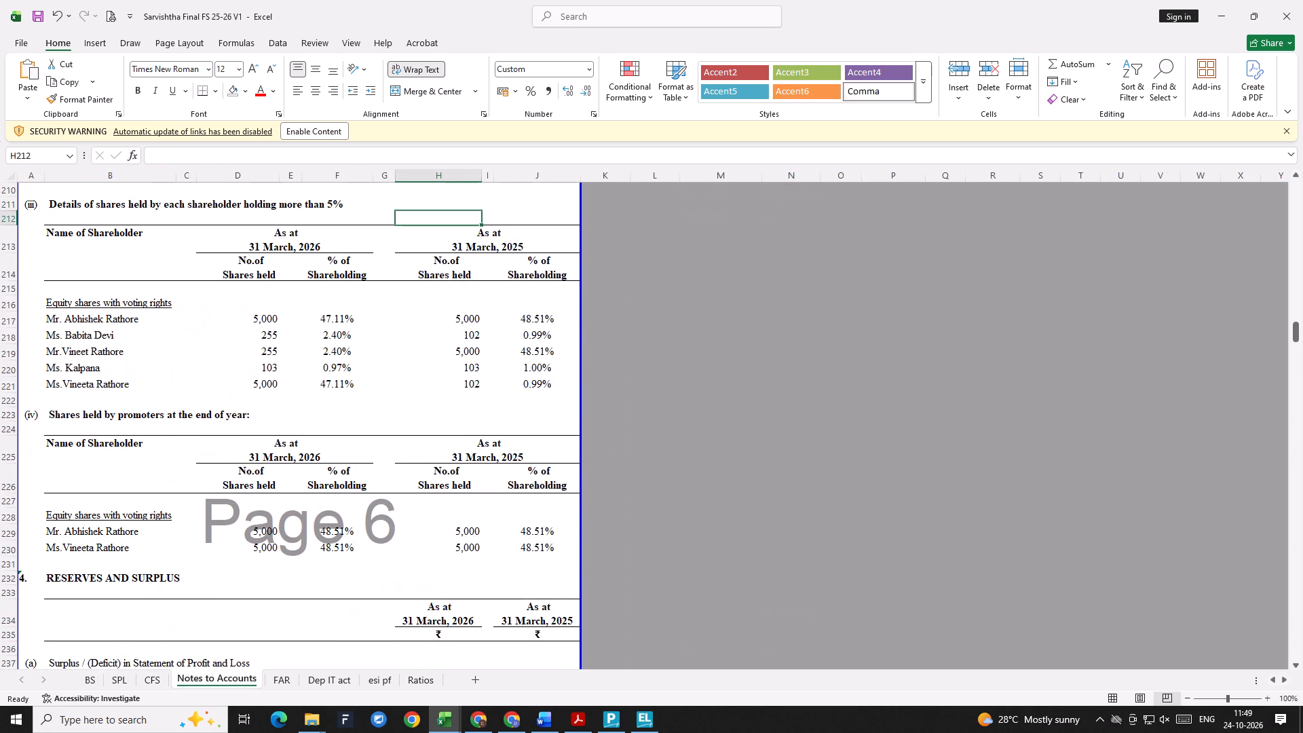
key(Left)
key(Up)
key(Left)
key(Up)
key(Left)
key(Up)
key(Left)
key(Up)
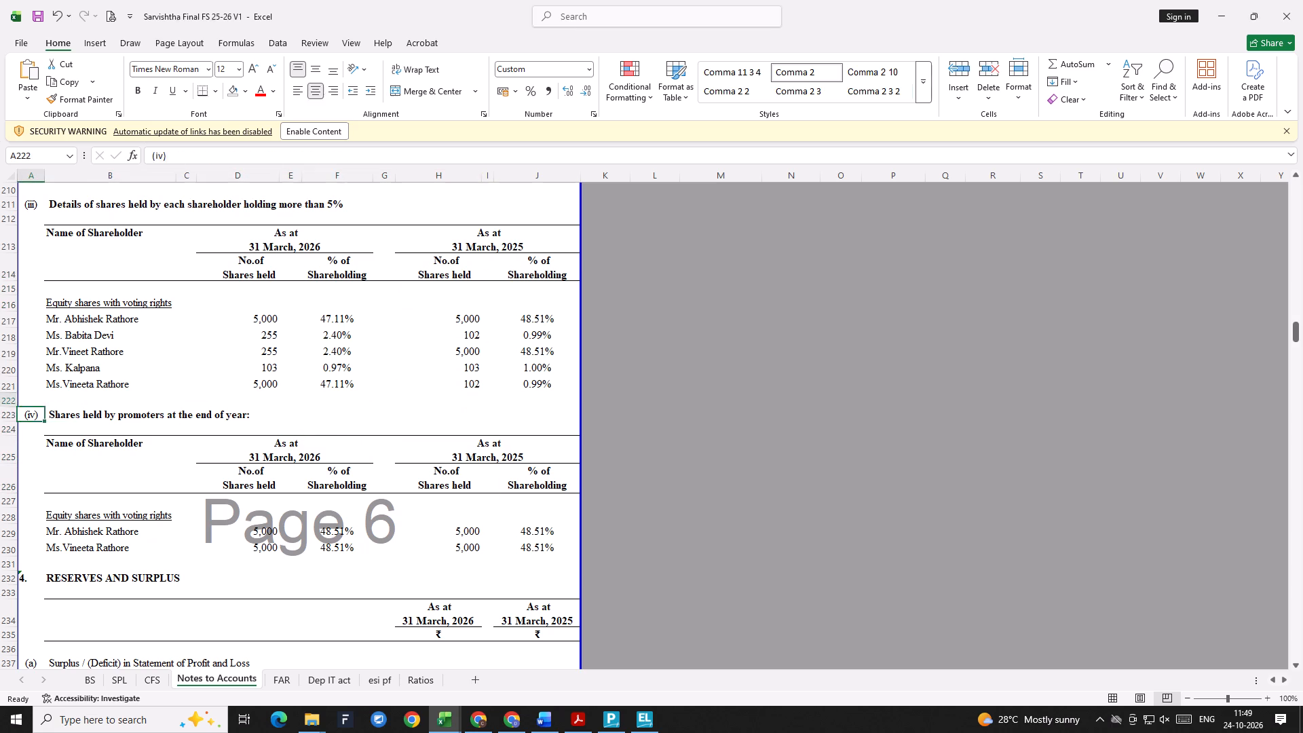
key(Up)
key(Right)
key(Down)
key(Right)
key(Up)
key(Right)
key(Right)
key(Left)
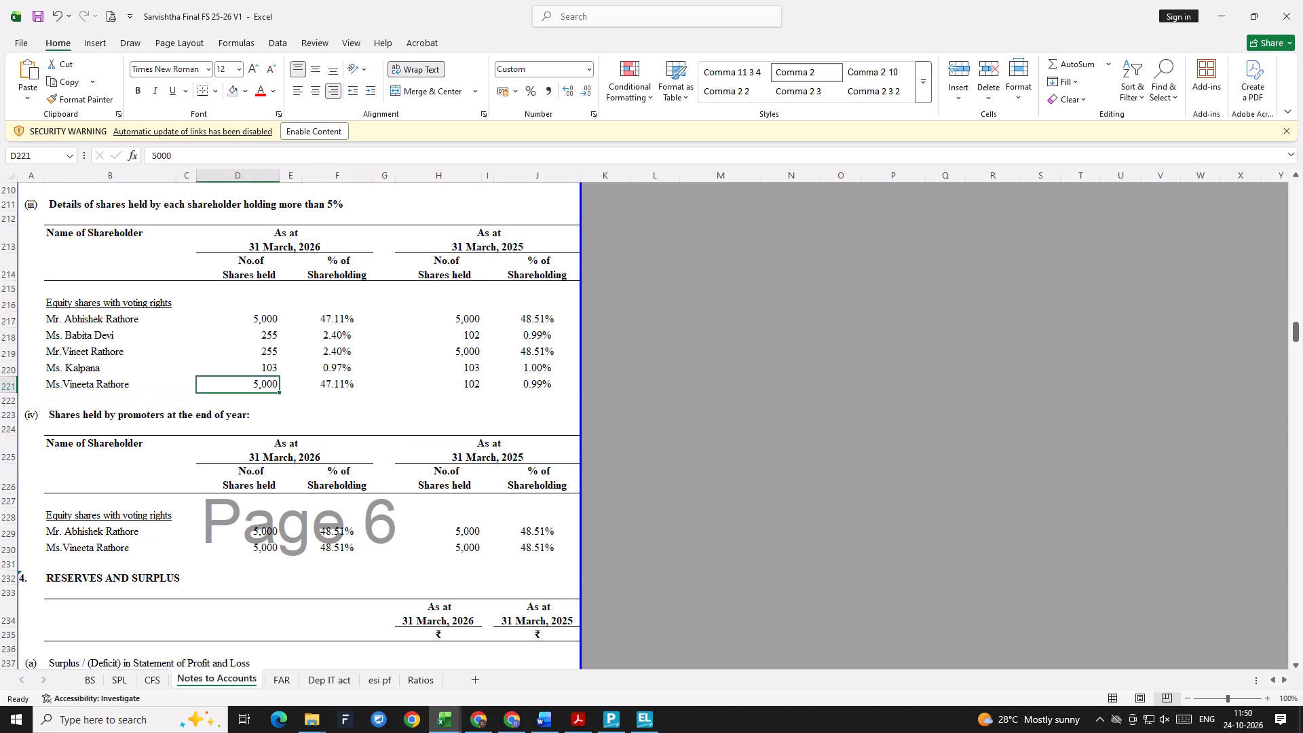
key(Left)
key(Right)
key(Up)
key(Down)
Switch to Sheet2 of the GST PAID AMOUNT workbook and examine each shareholder's existing and added share counts.
click(442, 722)
click(559, 668)
click(406, 374)
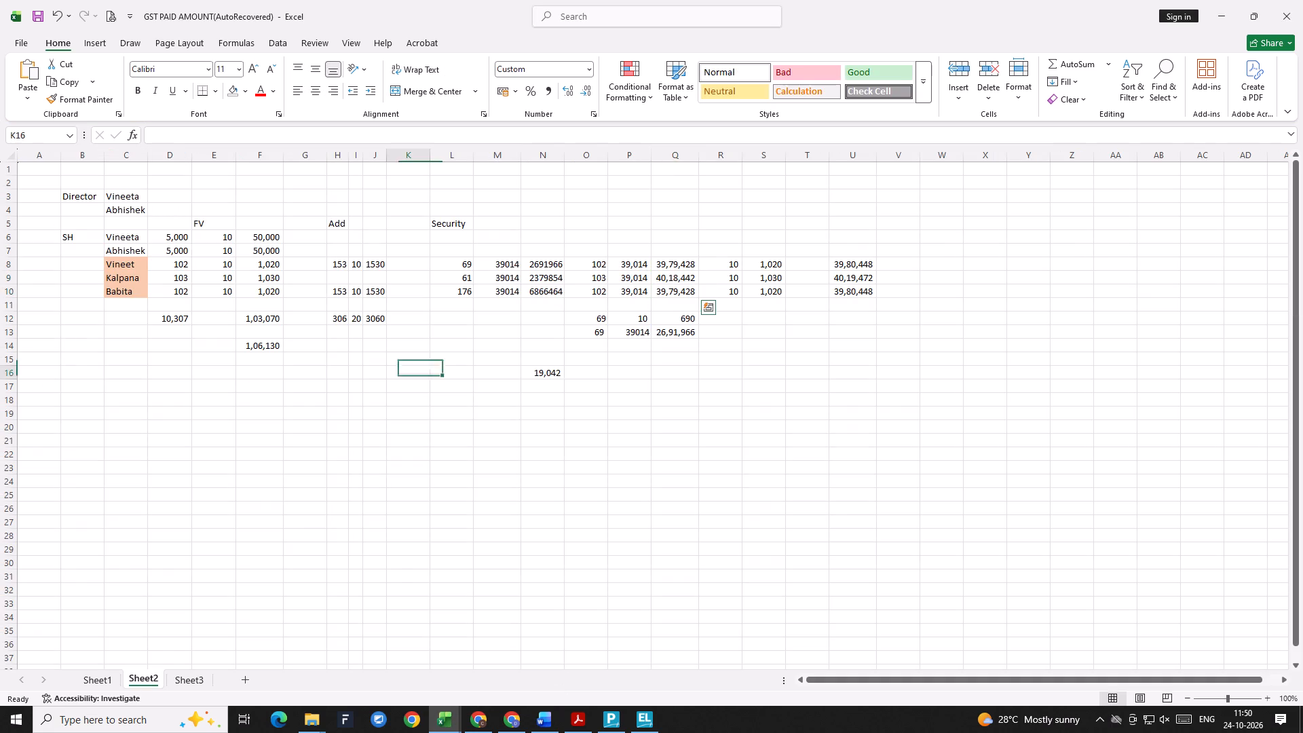
key(Up)
key(Up)
key(Up)
key(Up)
key(Right)
key(Up)
key(Left)
key(Up)
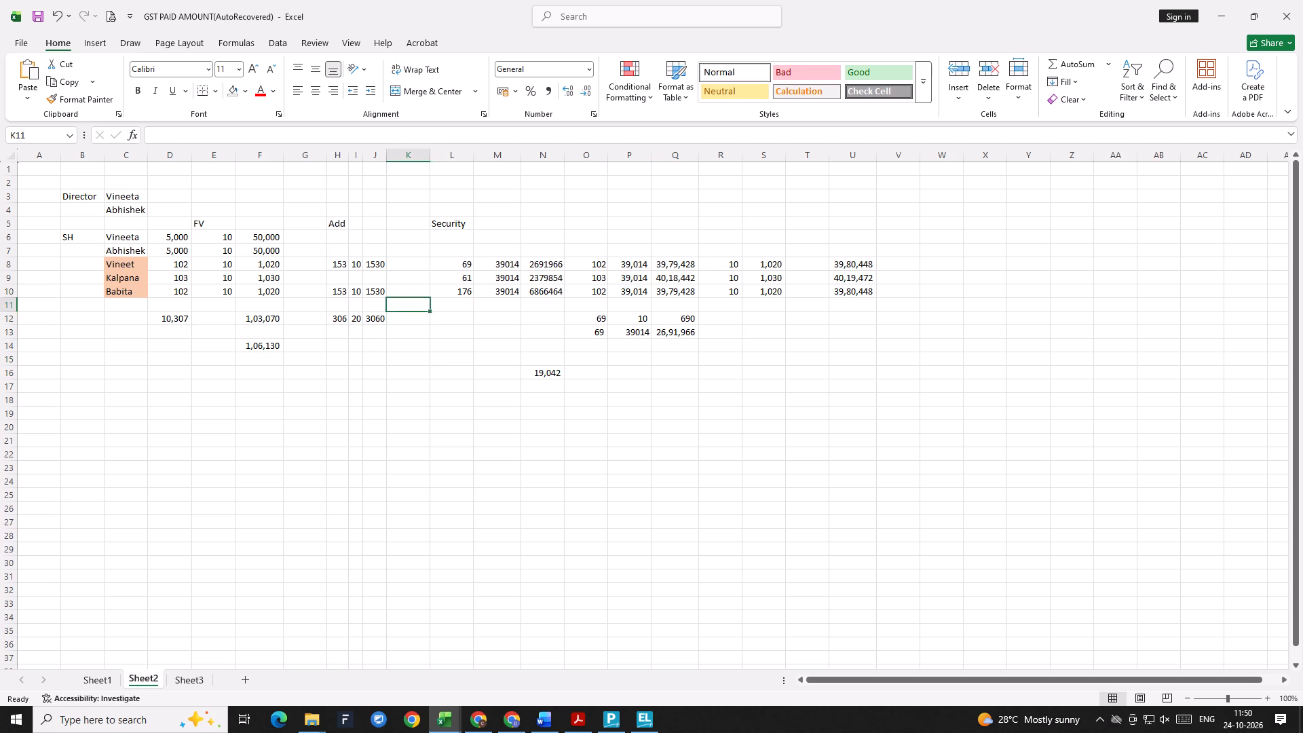
key(Right)
key(Right)
key(Up)
key(Left)
key(Left)
key(Down)
key(Left)
key(Left)
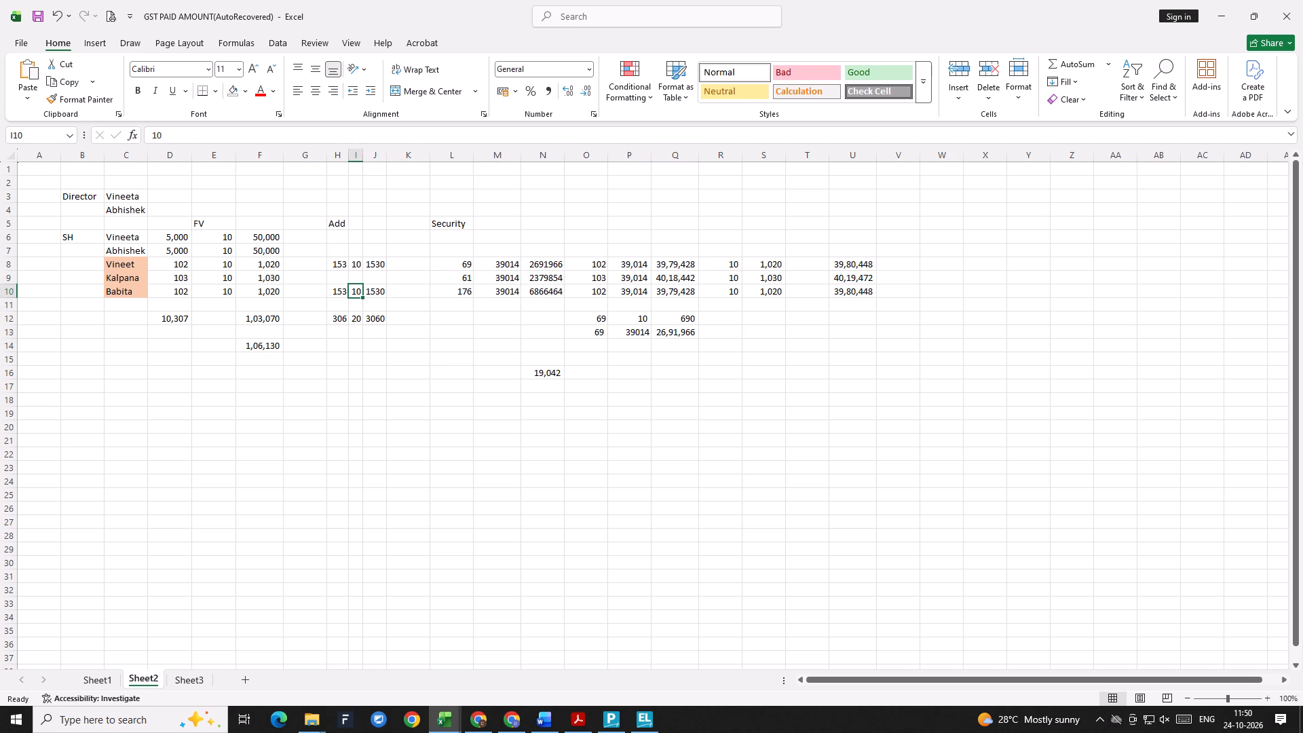
key(Left)
key(Up)
key(Up)
key(Left)
key(Left)
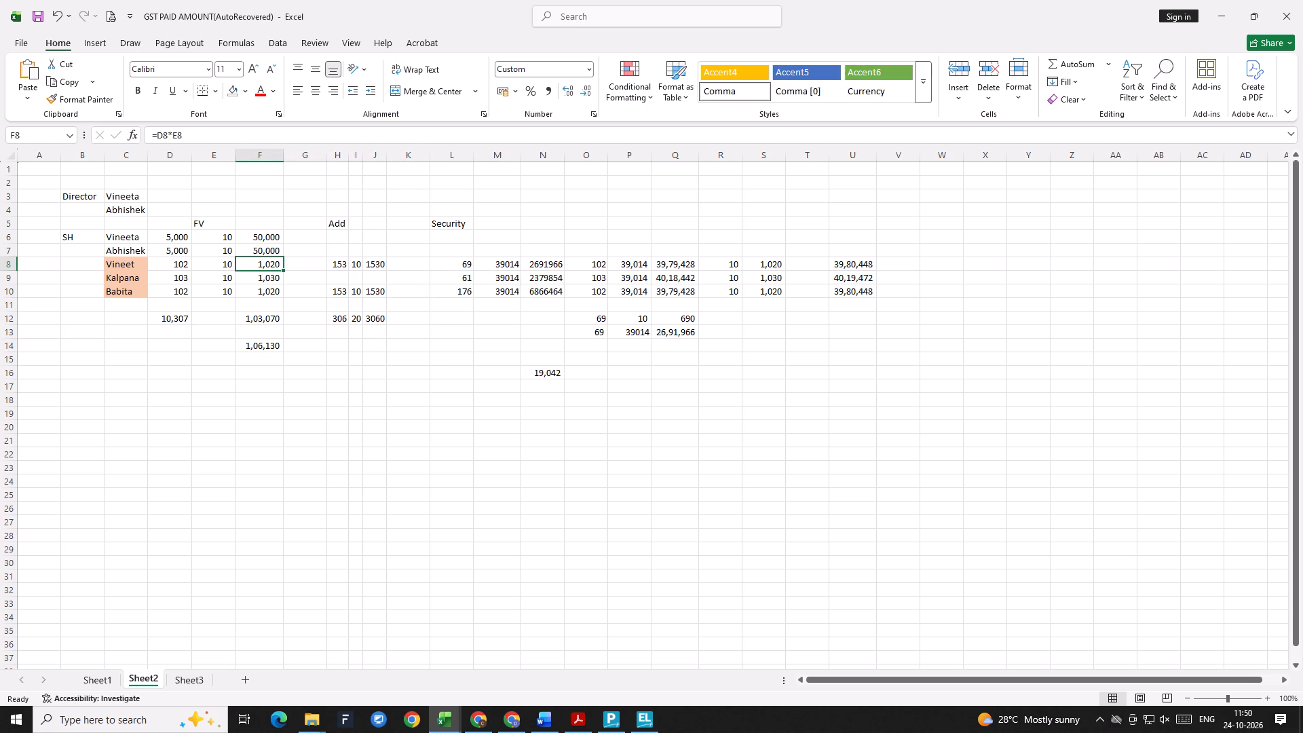
Return to the final FS workbook and compare the more-than-5% shareholder share counts with the Sheet2 working.
key(alt+Tab)
key(Up)
key(Up)
key(Up)
key(Up)
key(Right)
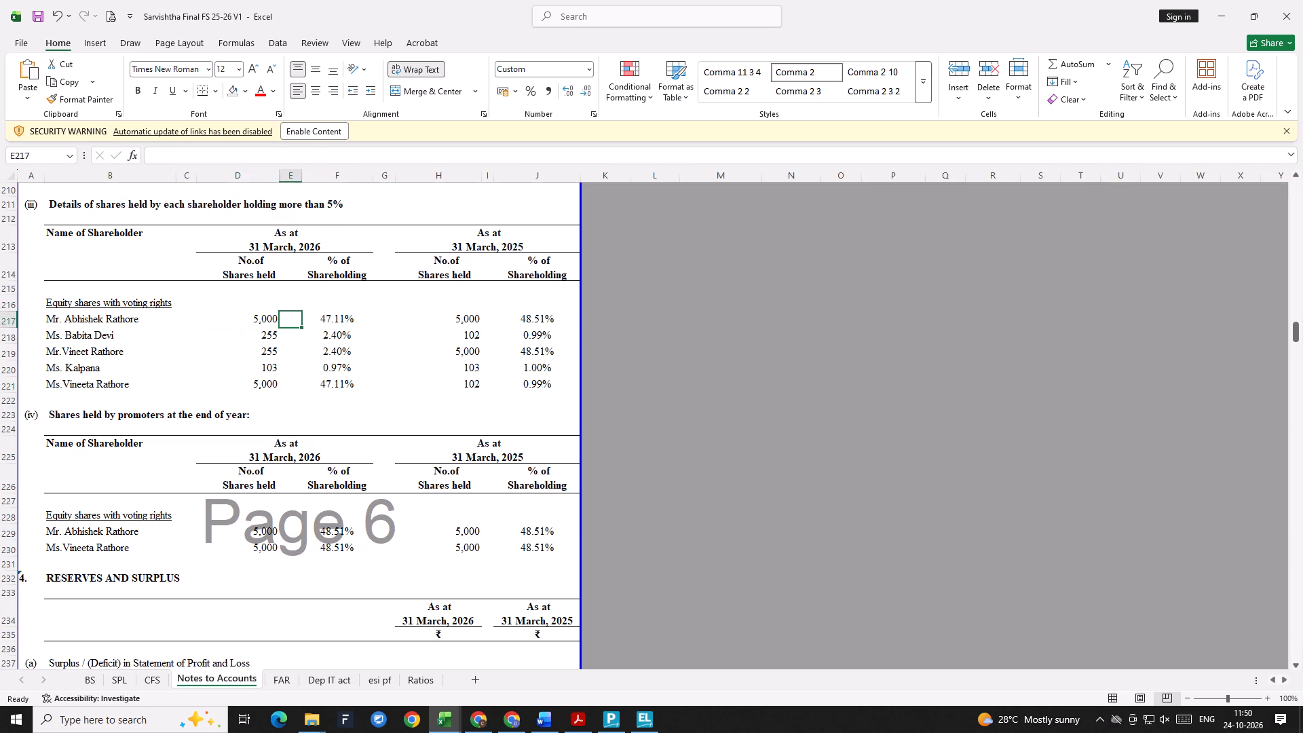
key(Down)
key(Down)
key(Left)
key(Down)
key(Down)
key(Down)
key(Right)
key(Up)
key(Up)
key(Left)
key(Up)
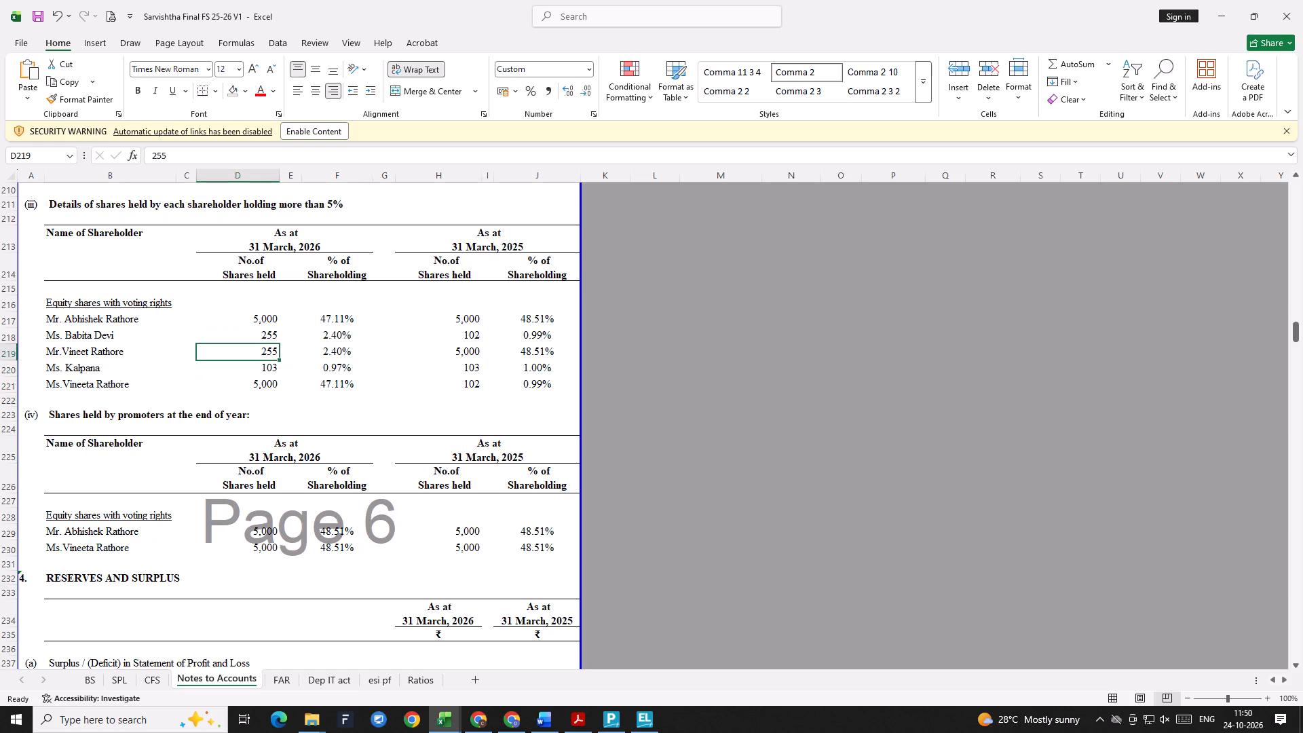
key(alt+Tab)
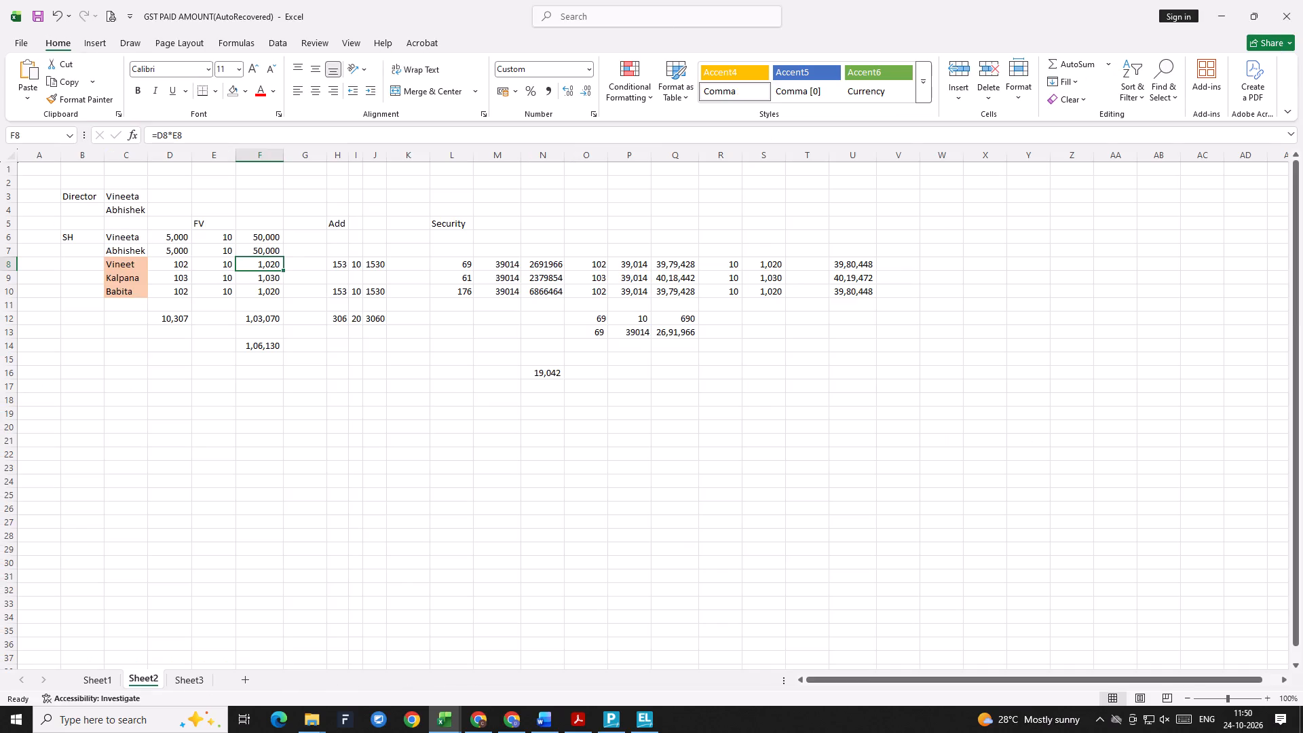
key(alt+Tab)
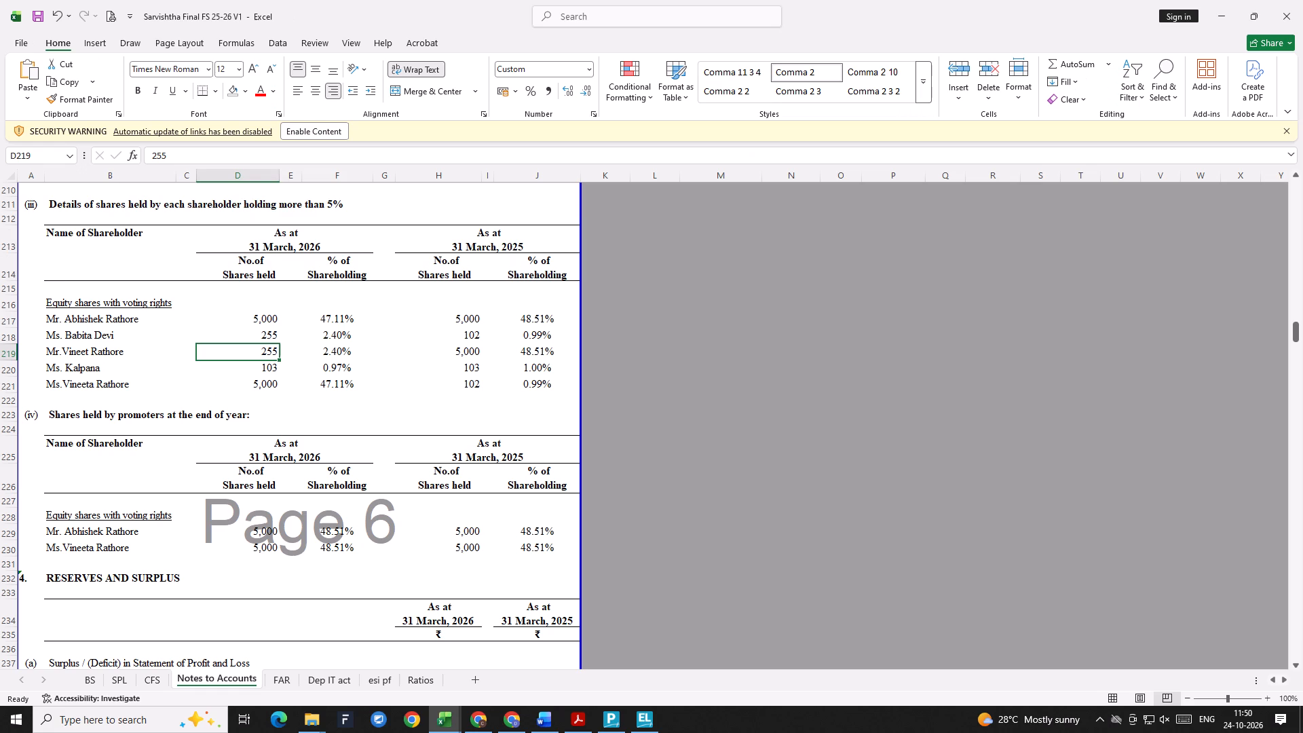
Set Vineeta's number of shares held as at 31 March 2025 to 5000 in the more-than-5% shareholder table.
key(Down)
key(Down)
key(Right)
key(Right)
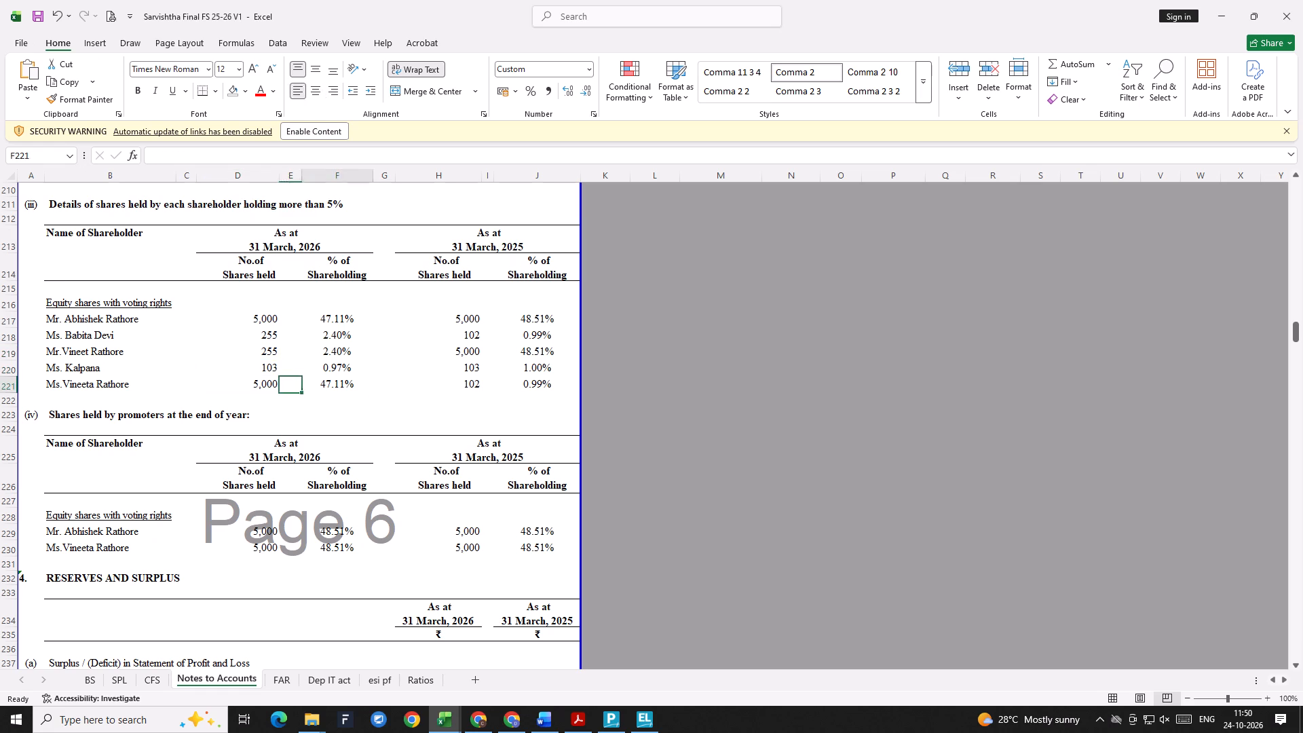
key(Right)
key(Right)
text(5000)
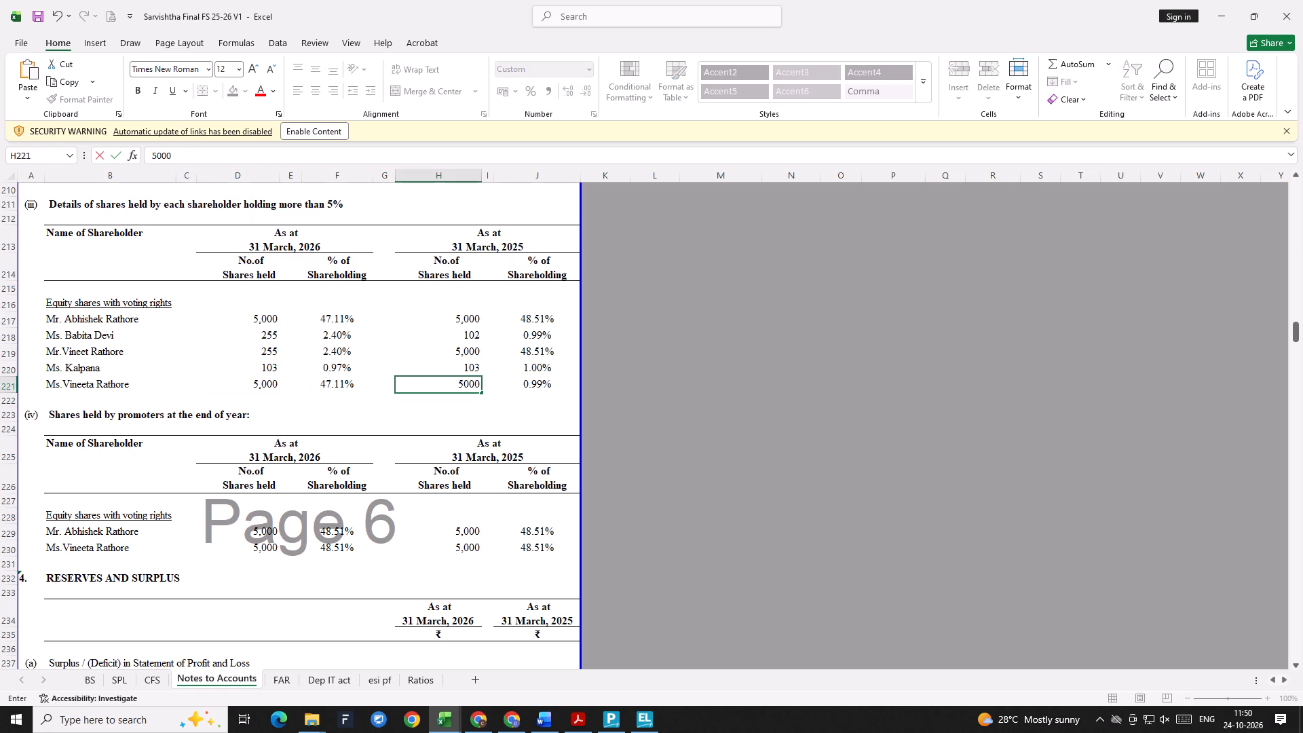
key(Return)
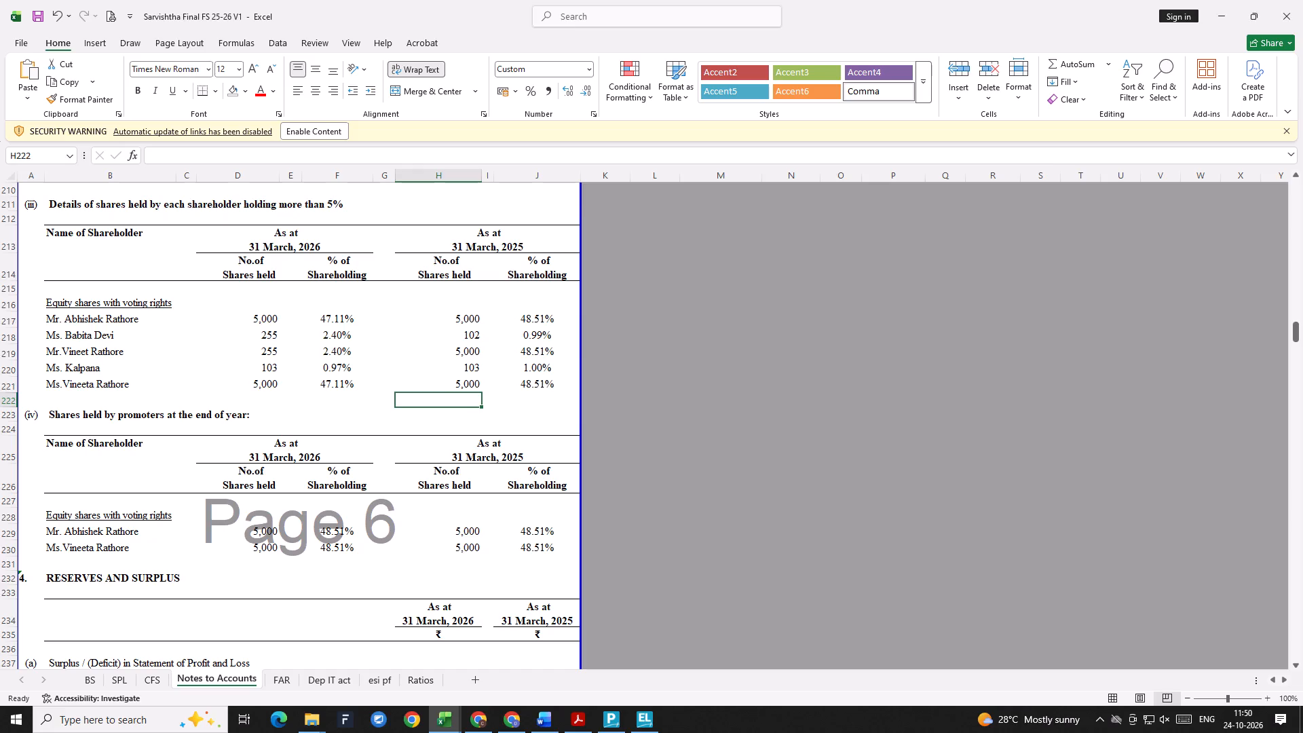
Check the Sheet2 working, set Vineet's shares held as at 31 March 2025 to 102, and recheck the column.
key(Up)
key(Up)
key(Up)
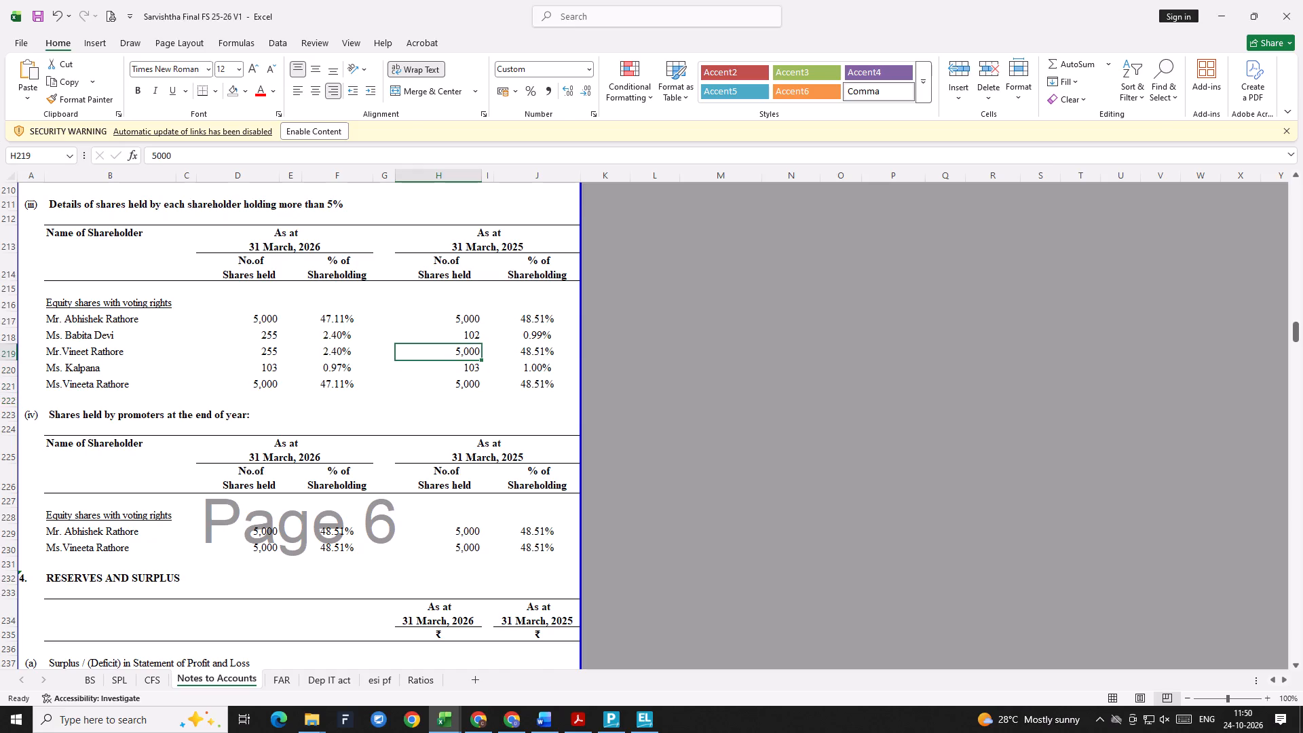
key(alt+Tab)
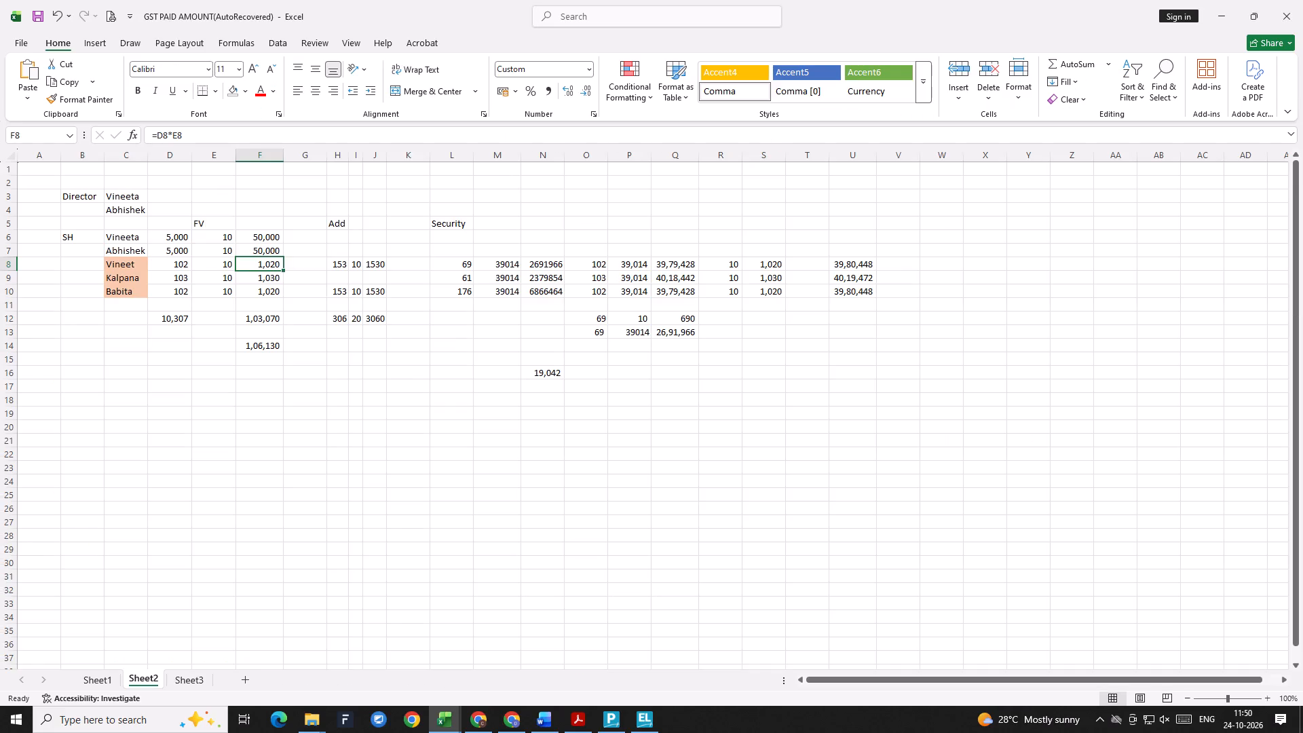
key(alt+Tab)
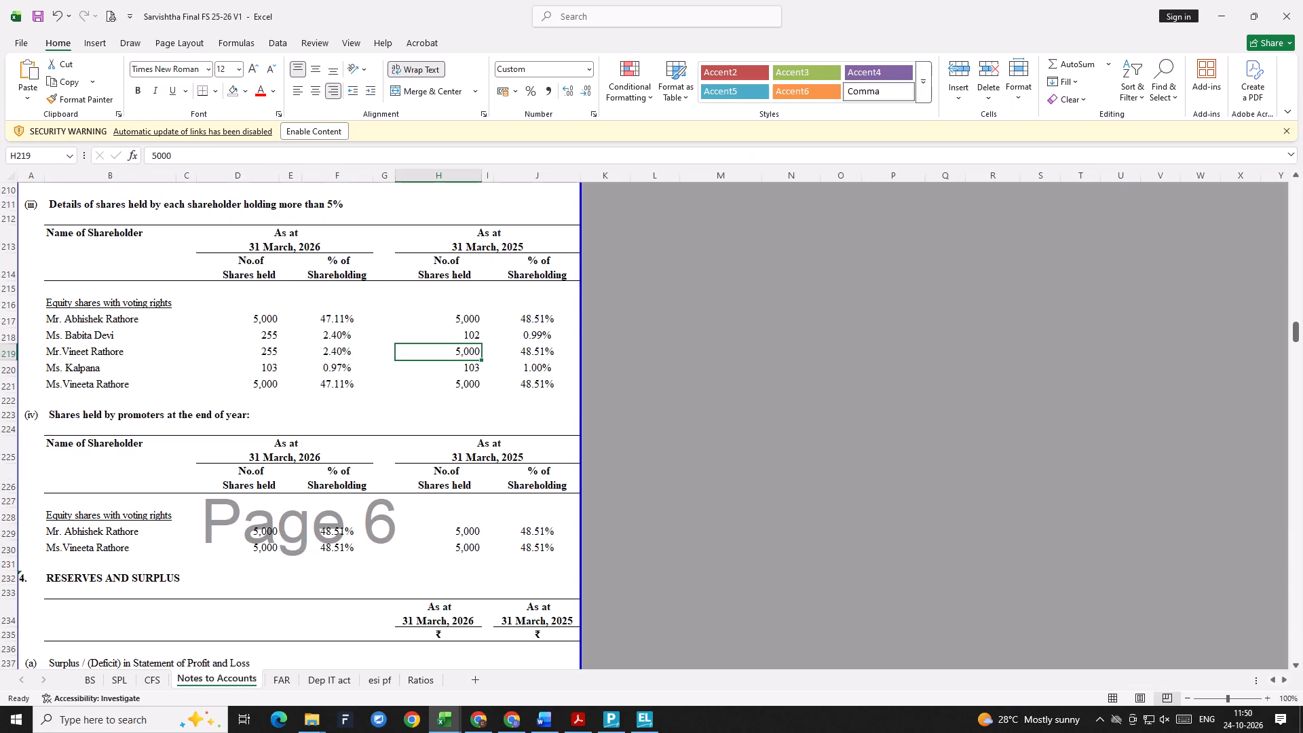
text(102)
key(Return)
key(Down)
key(Right)
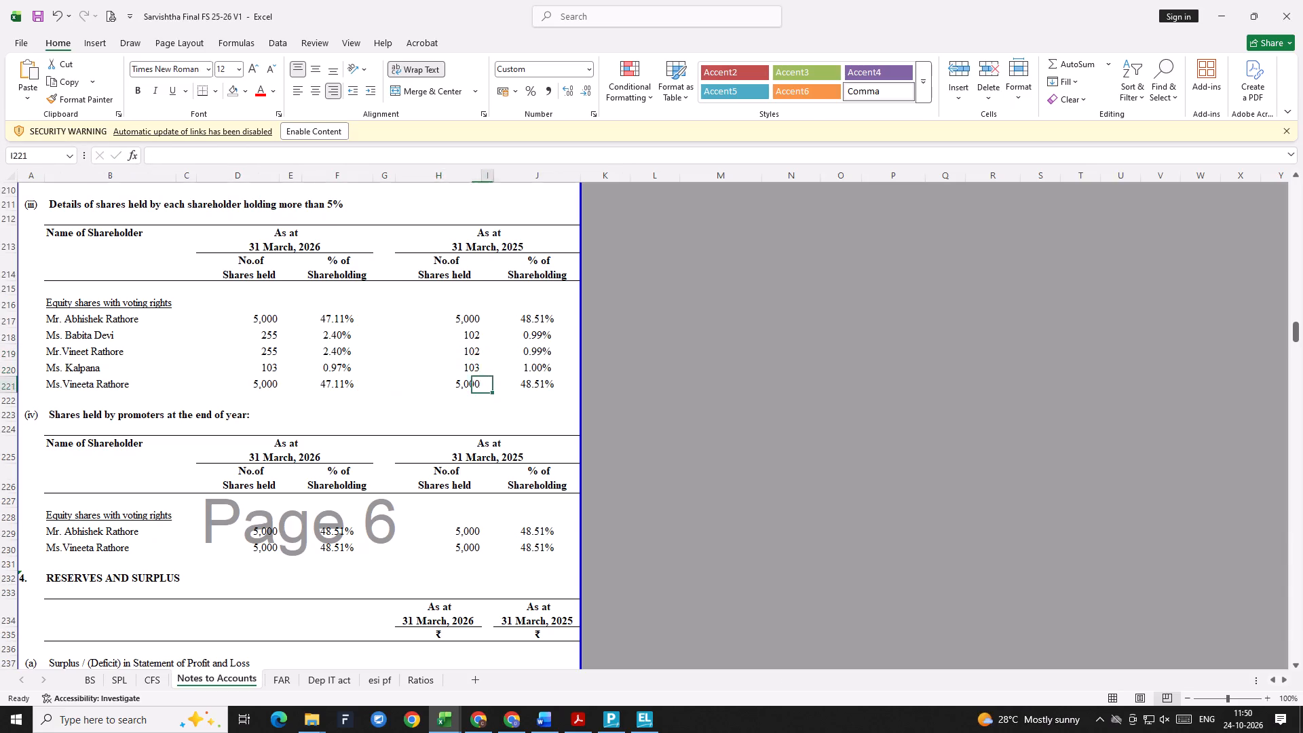
key(Left)
key(Up)
key(Up)
key(Up)
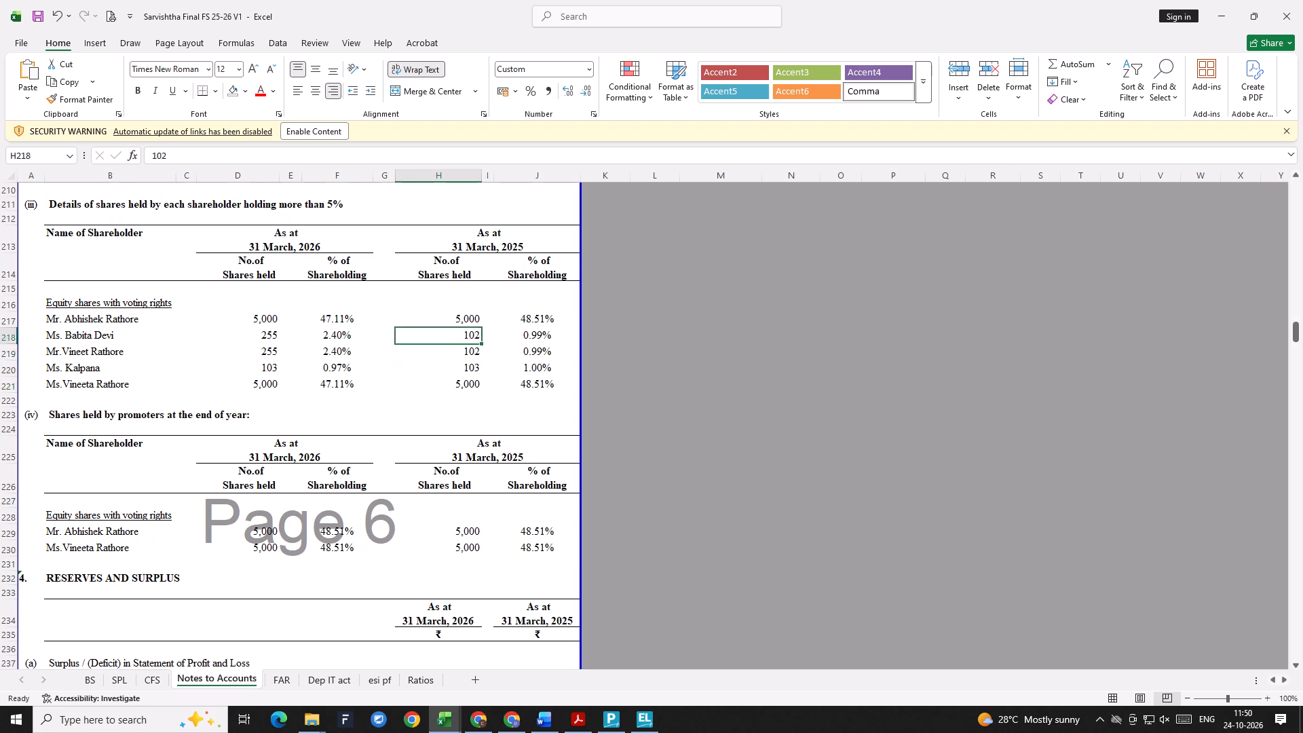
Check the sum of the 31 March 2025 share counts against the divisor in Vineeta's shareholding percentage formula.
key(Up)
key(shift+Down)
key(shift+Down)
key(shift+Down)
key(shift+Down)
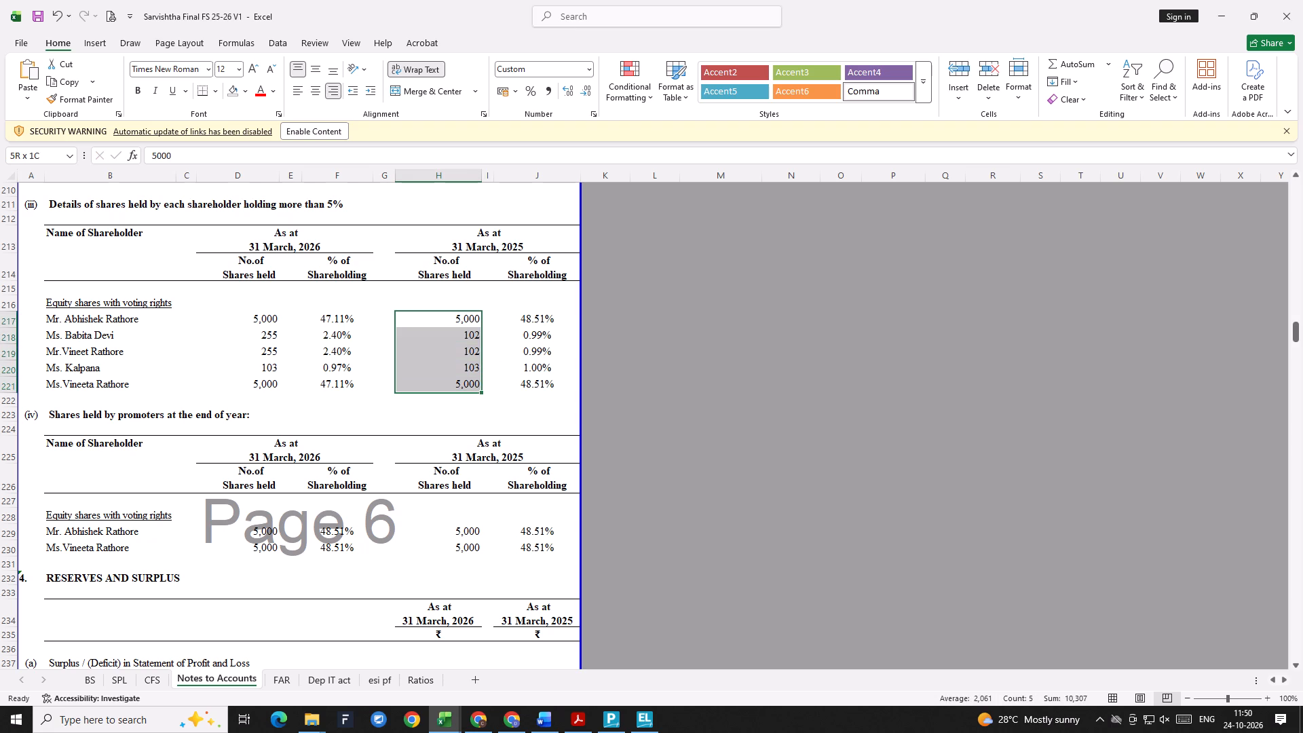
key(Down)
key(Down)
key(Down)
key(Down)
key(Right)
key(Right)
key(F2)
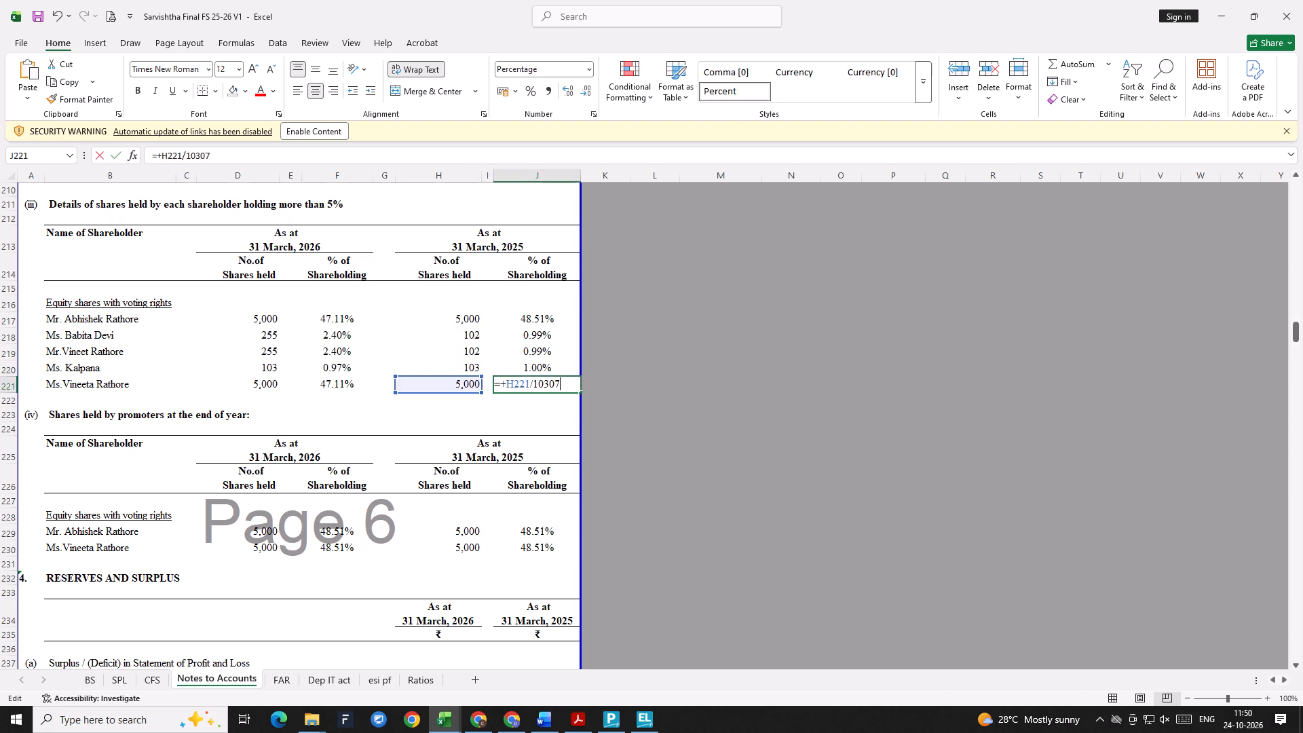
key(Escape)
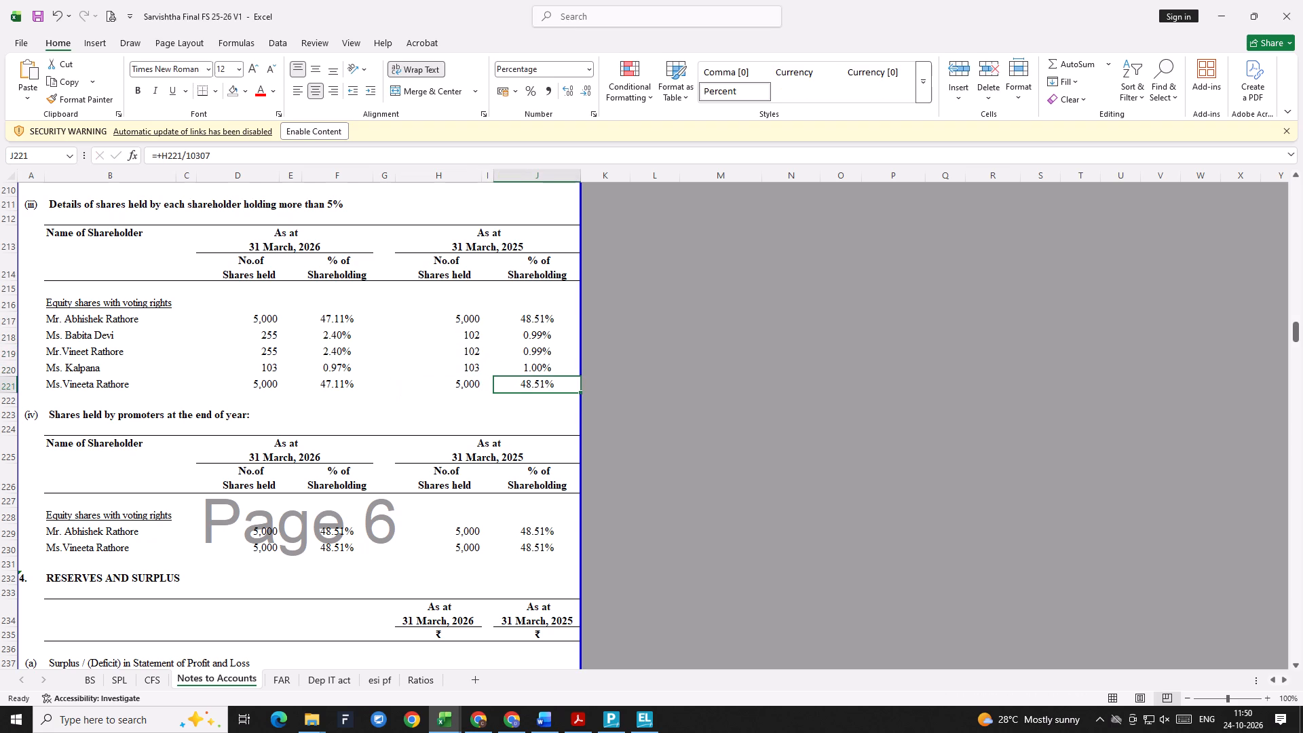
Review the 31 March 2026 share counts and percentages in the more-than-5% shareholder table.
key(Up)
key(Up)
key(Left)
key(Up)
key(Left)
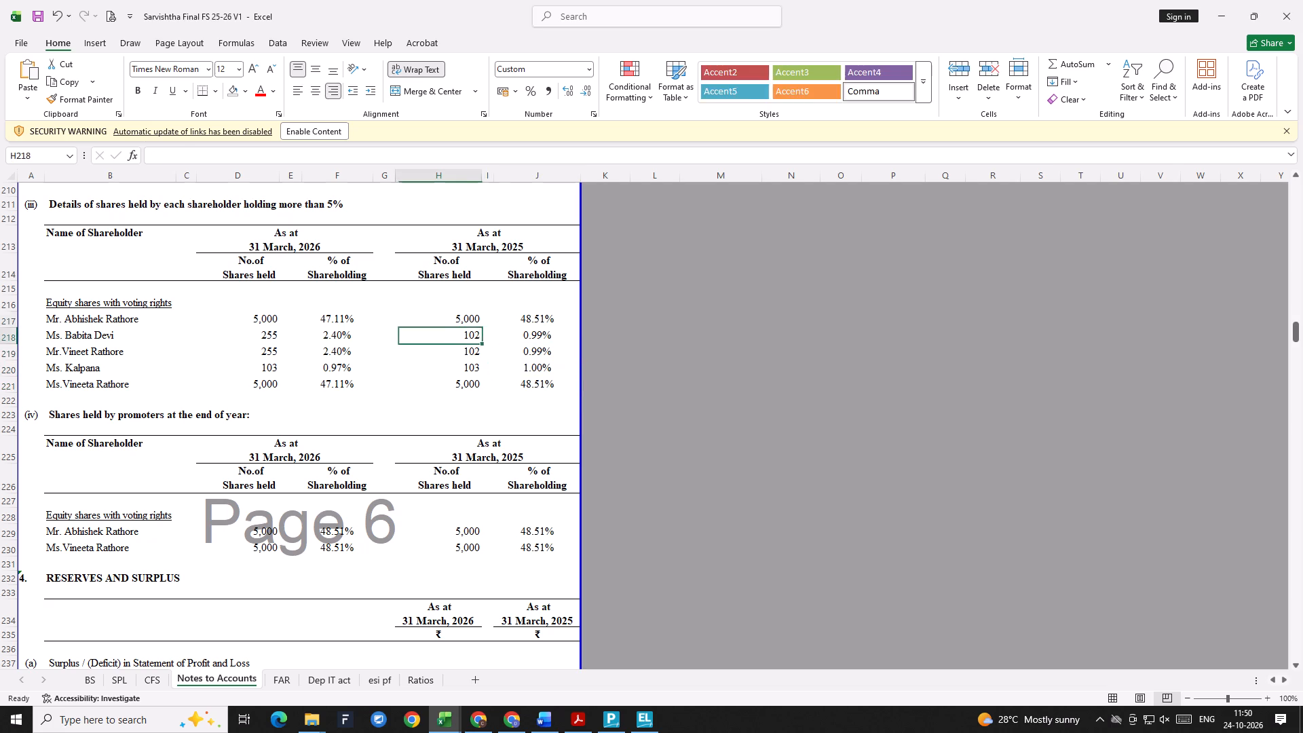
key(Up)
key(Left)
key(Left)
key(Left)
key(Left)
key(Down)
key(Down)
key(Down)
key(Down)
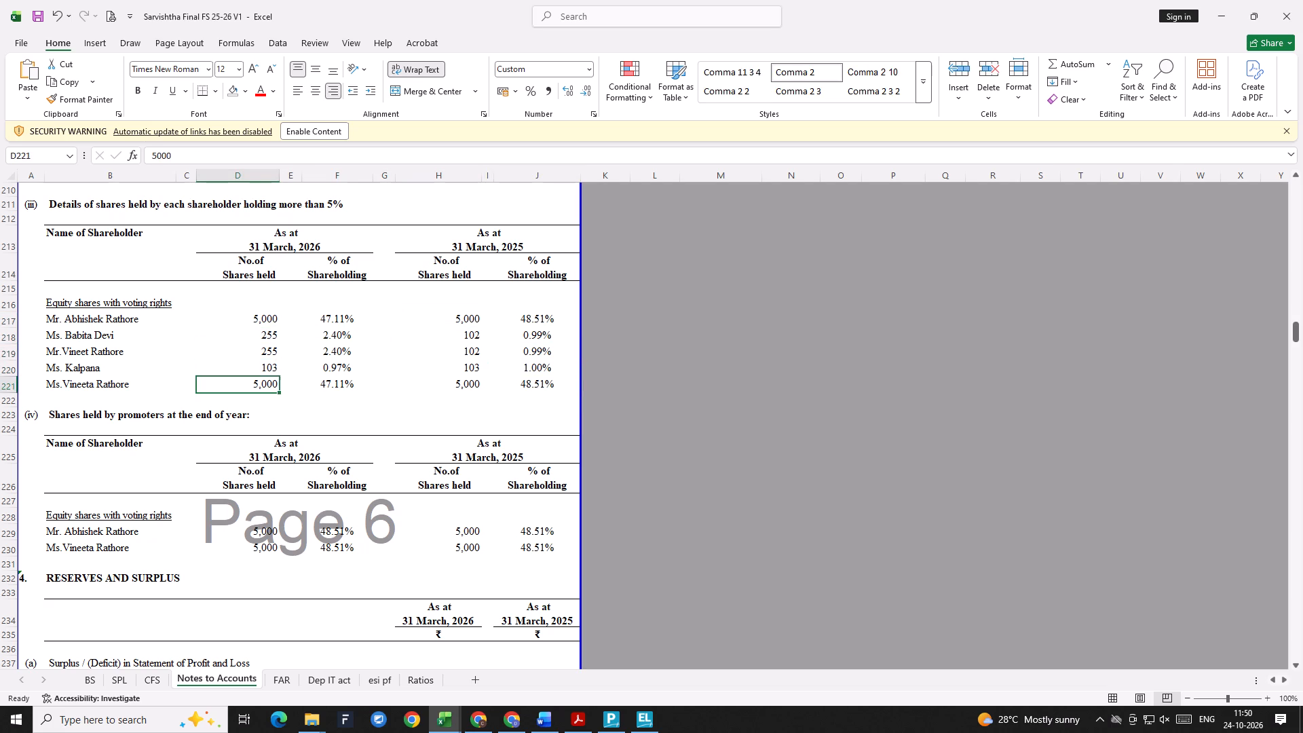
key(shift+Up)
key(shift+Up)
key(shift+Up)
key(shift+Up)
key(Down)
key(Right)
key(Up)
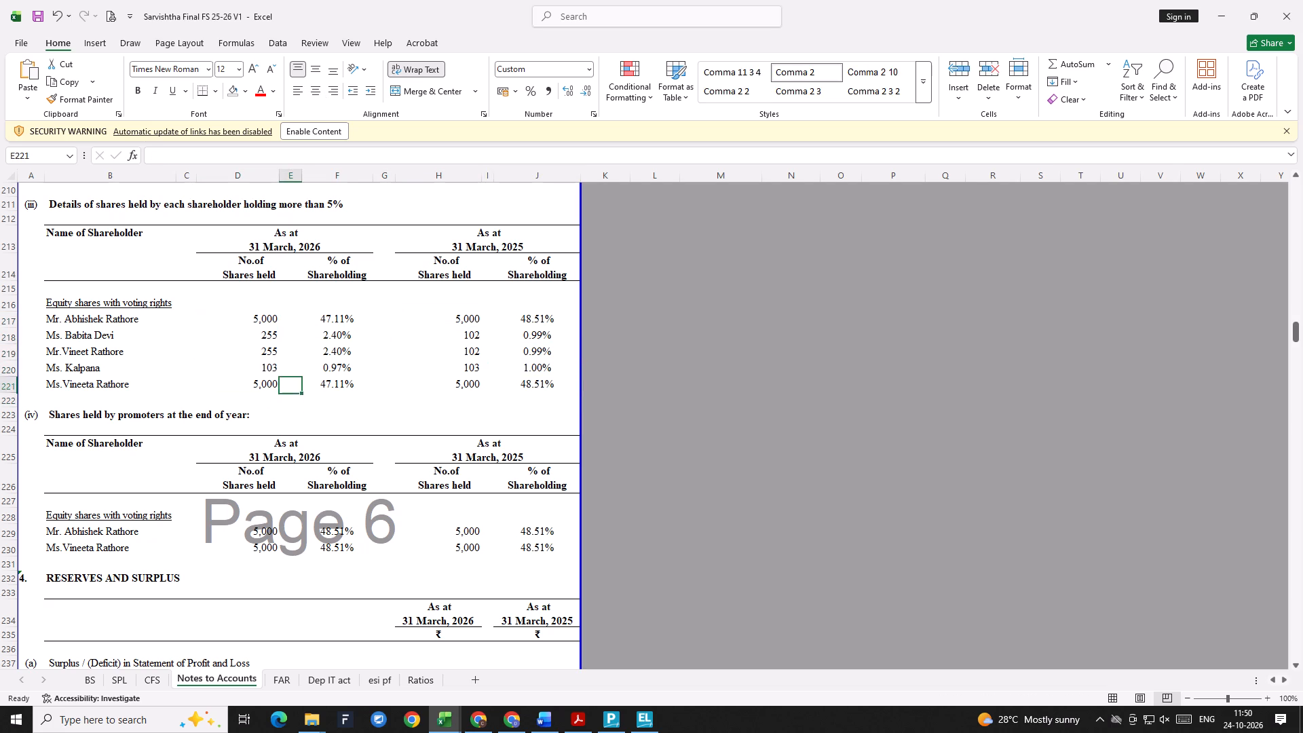
key(Right)
key(Right)
key(Left)
key(Left)
key(Left)
Glance at the Sheet2 working and recheck the sum of the five 31 March 2026 share counts in the FS workbook.
key(alt+Tab)
key(alt+Tab)
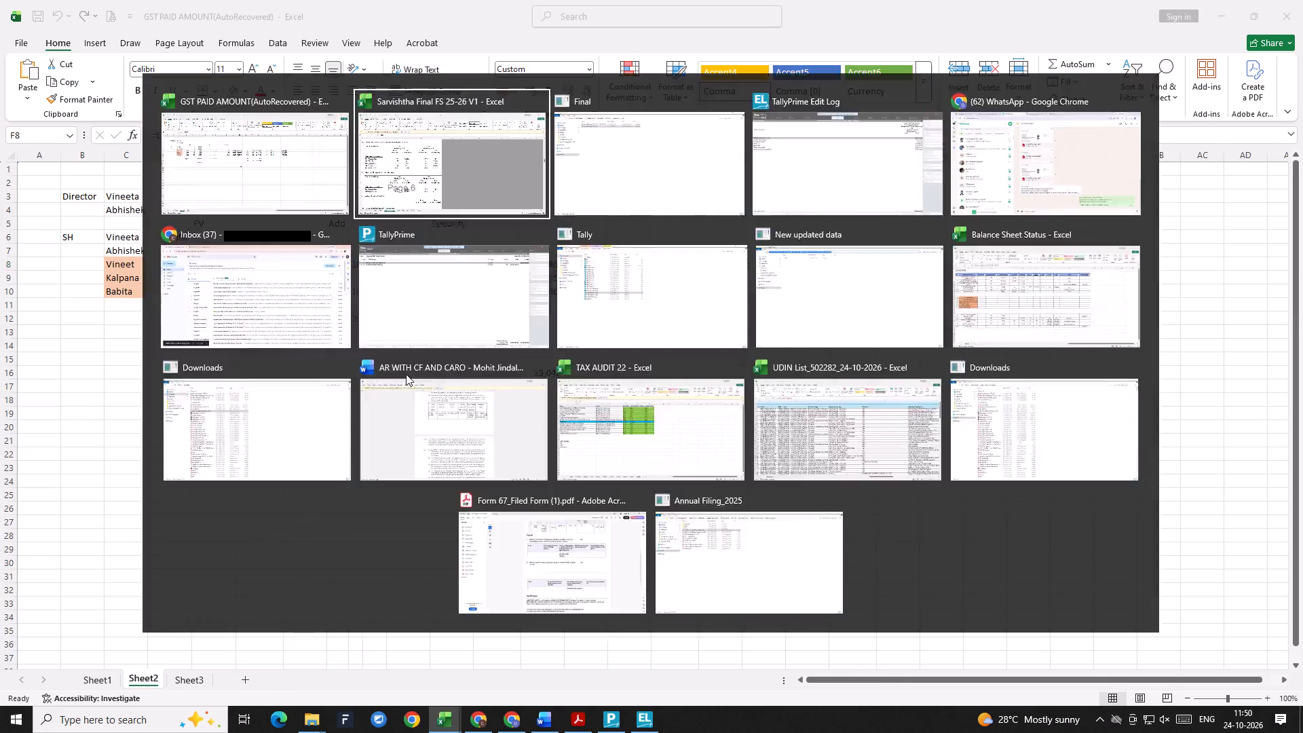
key(Right)
key(Up)
key(Up)
key(Up)
key(Right)
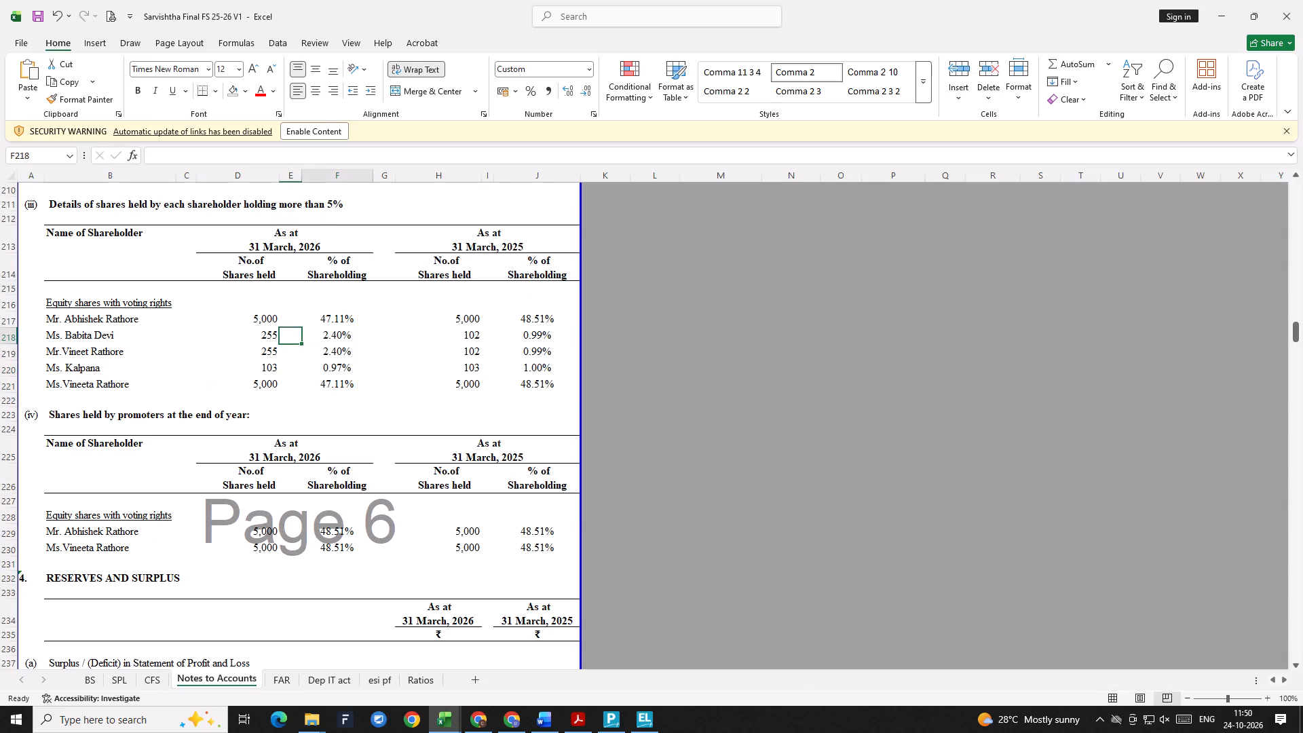
key(Down)
key(Down)
key(Down)
key(Down)
key(Left)
key(Up)
key(Left)
key(Up)
key(Up)
key(Down)
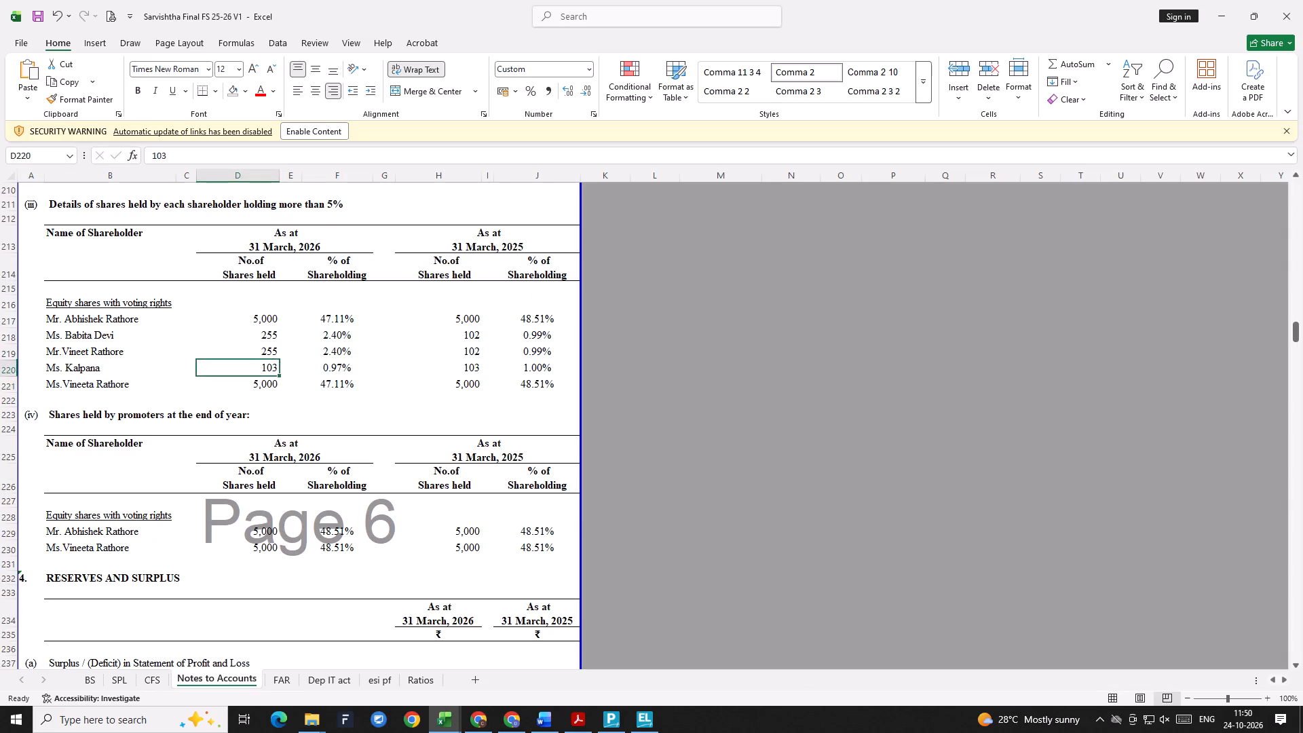
key(Down)
key(shift+Up)
key(shift+Up)
key(shift+Up)
key(shift+Up)
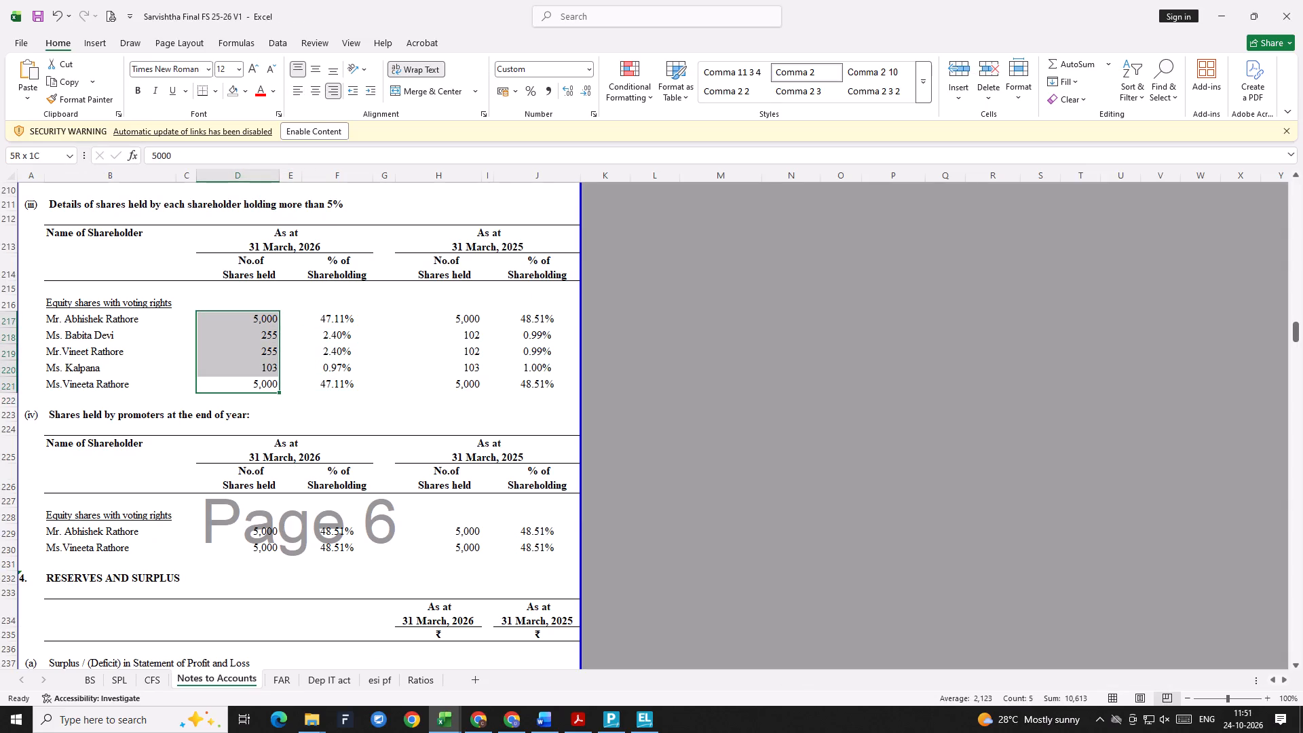
Insert 13 blank rows at row 245, between the Reserves and Surplus note and the Long-Term Borrowings page heading.
scroll(569, 497, down, 3)
scroll(382, 508, down, 4)
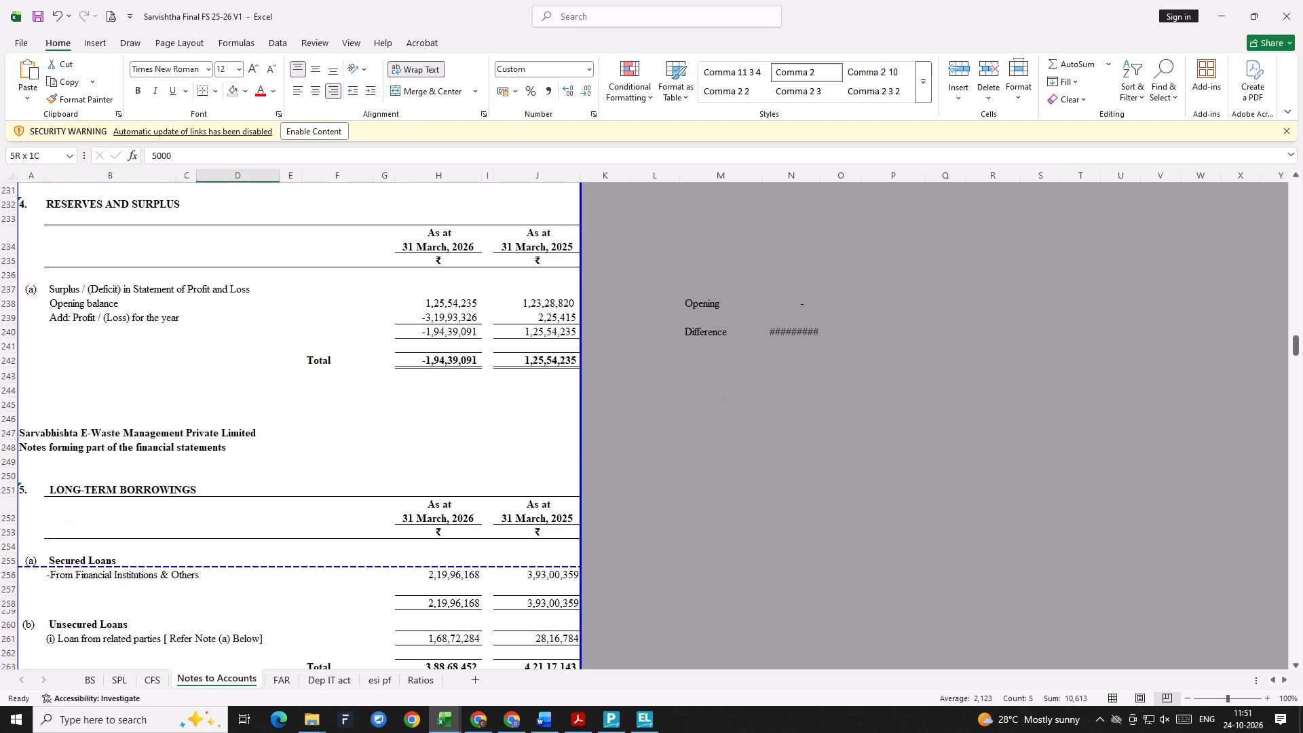
scroll(332, 512, down, 3)
click(198, 269)
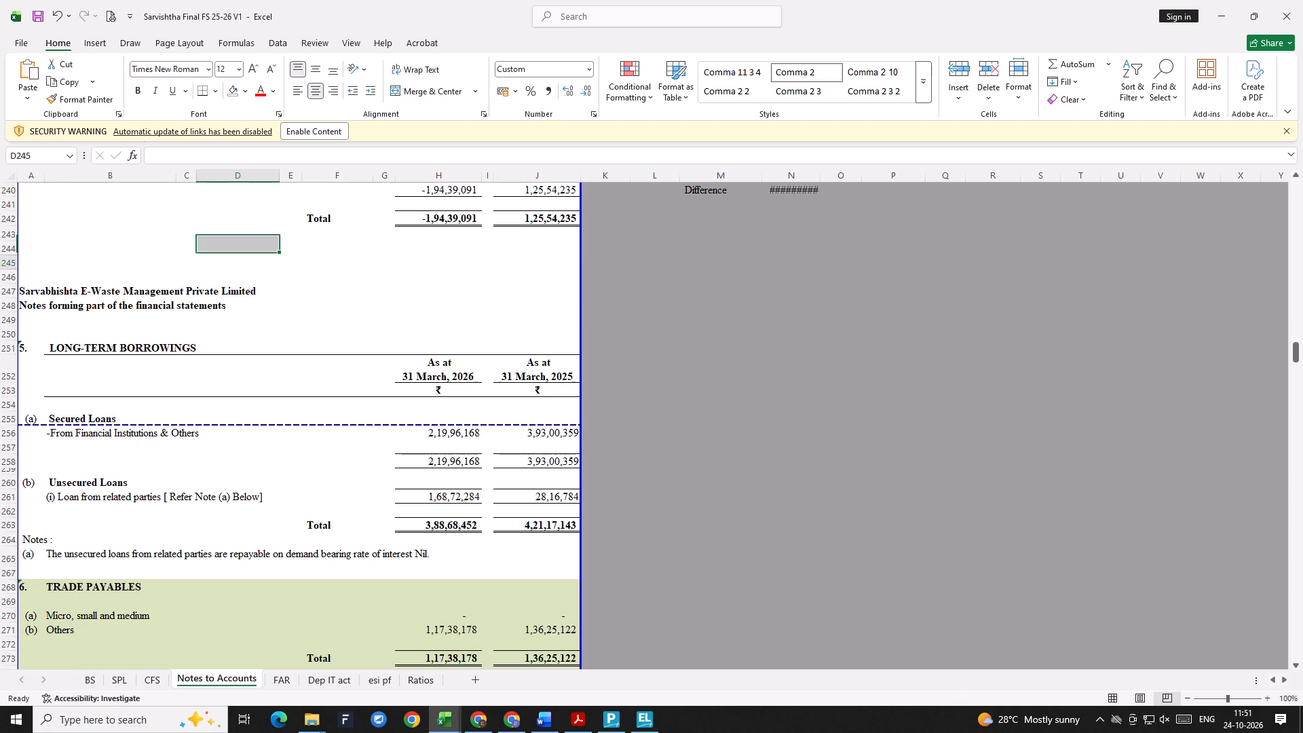
key(shift+space)
key(ctrl+shift+equal)
key(ctrl+shift+equal)
key(ctrl+shift+equal)
key(ctrl+shift+equal)
key(ctrl+shift+equal)
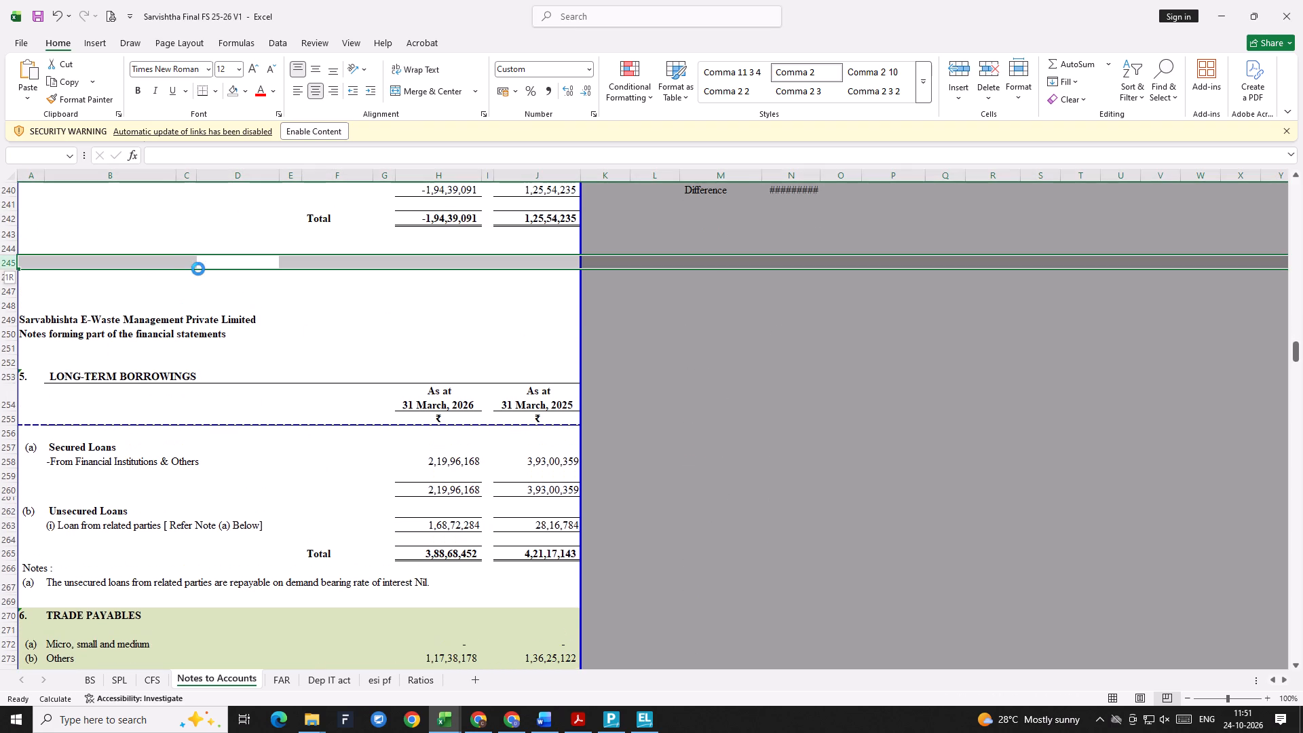
key(ctrl+shift+equal)
key(ctrl+shift+equal)
key(ctrl+shift+equal)
key(ctrl+shift+equal)
key(ctrl+shift+equal)
key(ctrl+shift+equal)
key(ctrl+shift+equal)
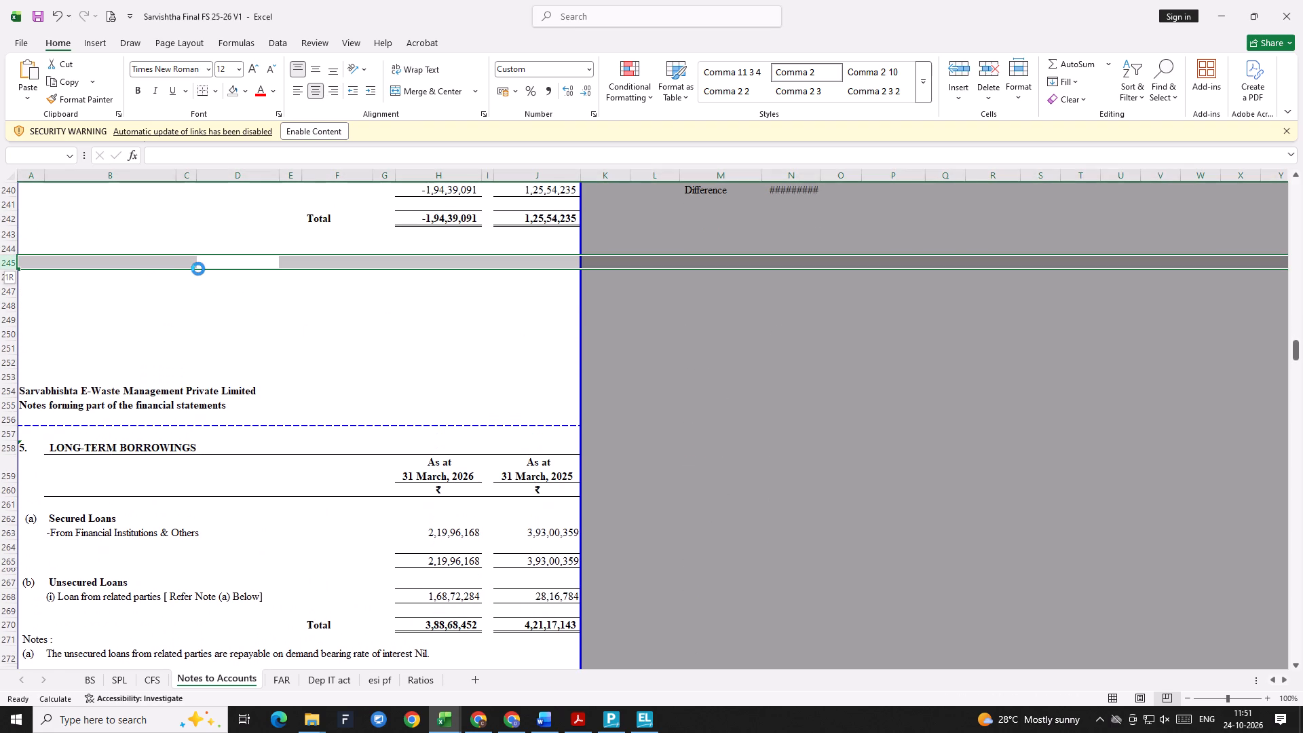
key(ctrl+shift+equal)
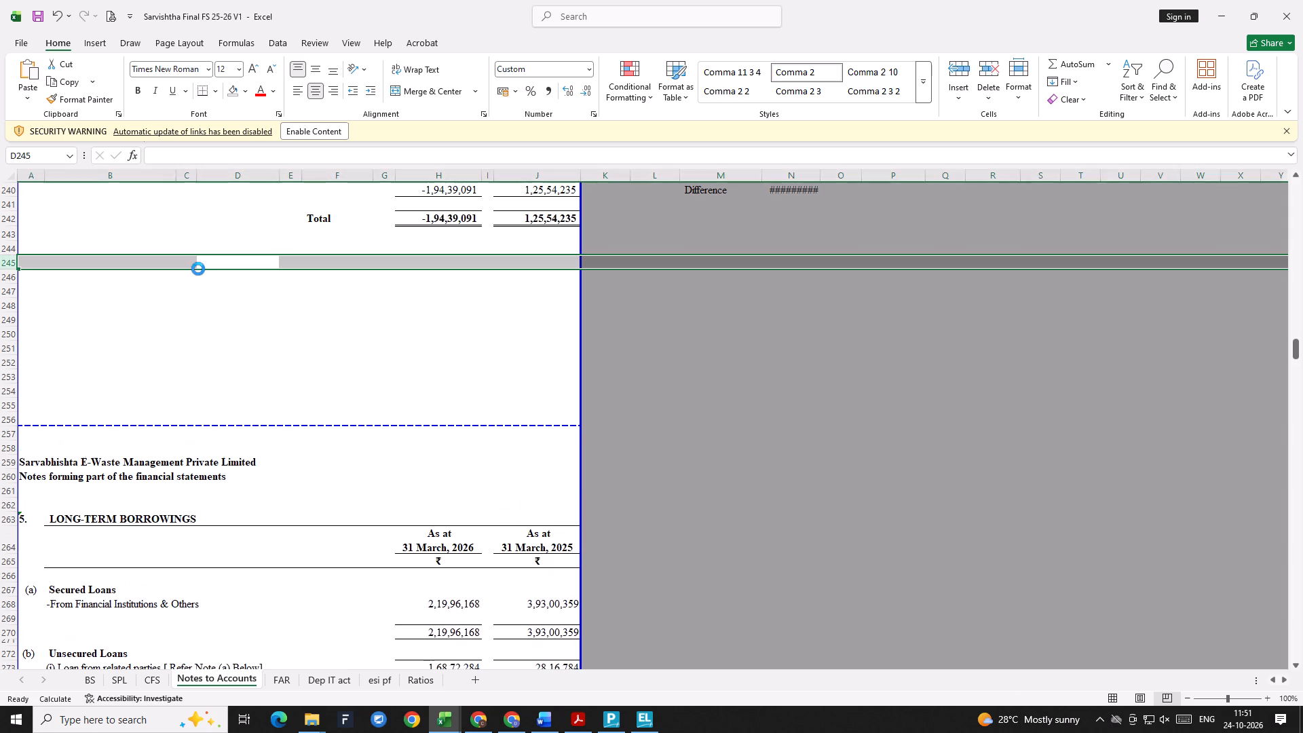
Undo the last three row insertions above the Long-Term Borrowings page heading.
scroll(249, 454, down, 2)
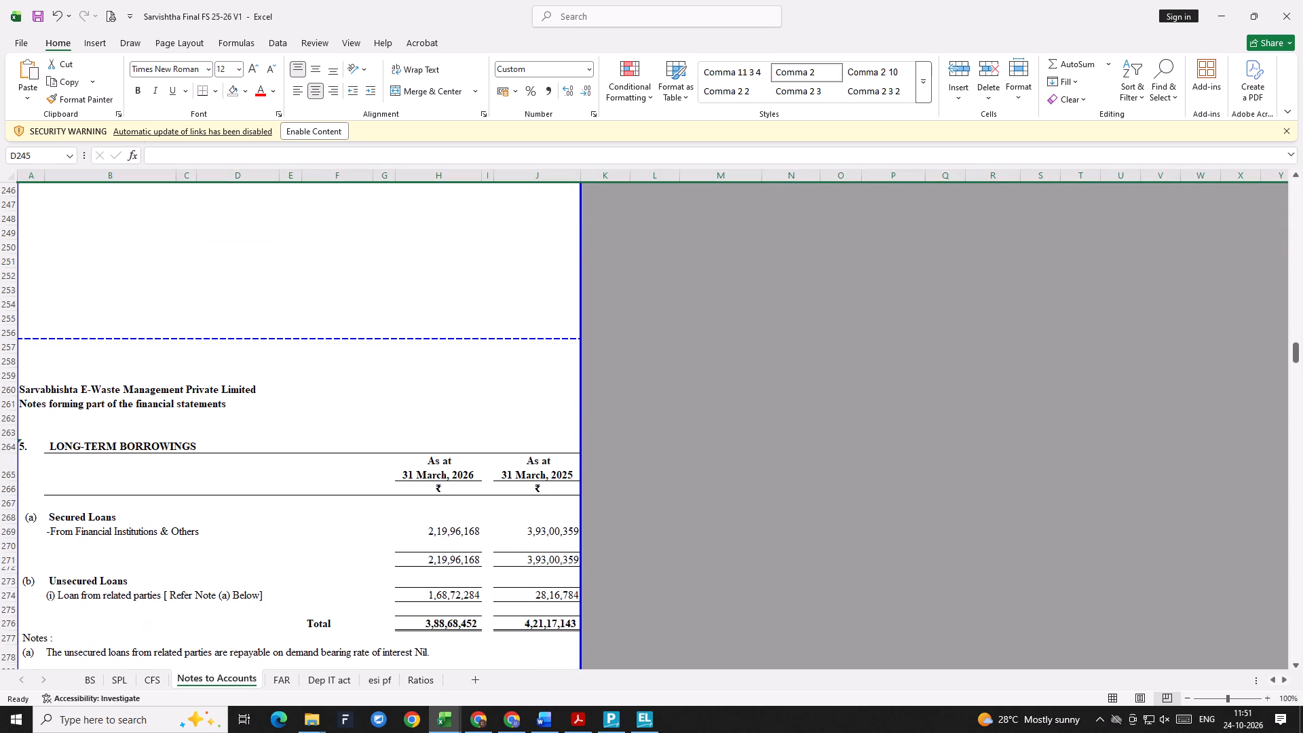
key(ctrl+z)
key(ctrl+z)
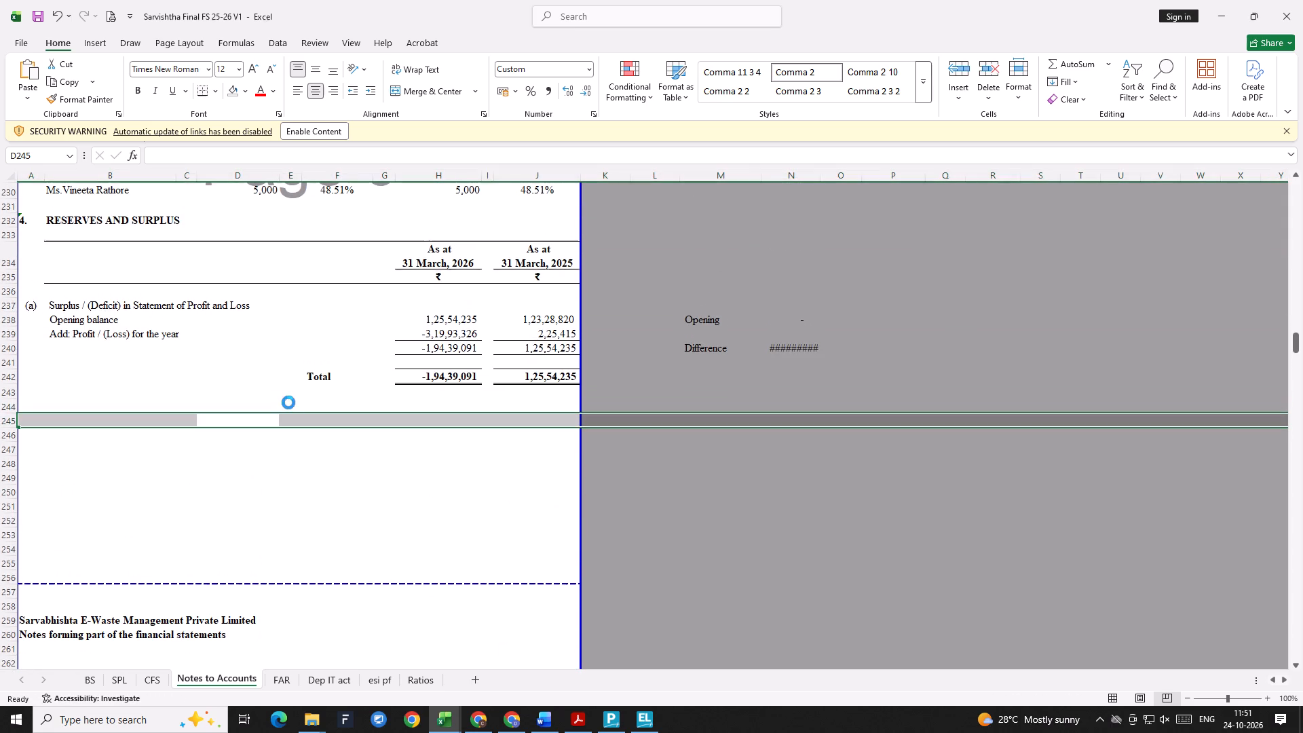
key(ctrl+z)
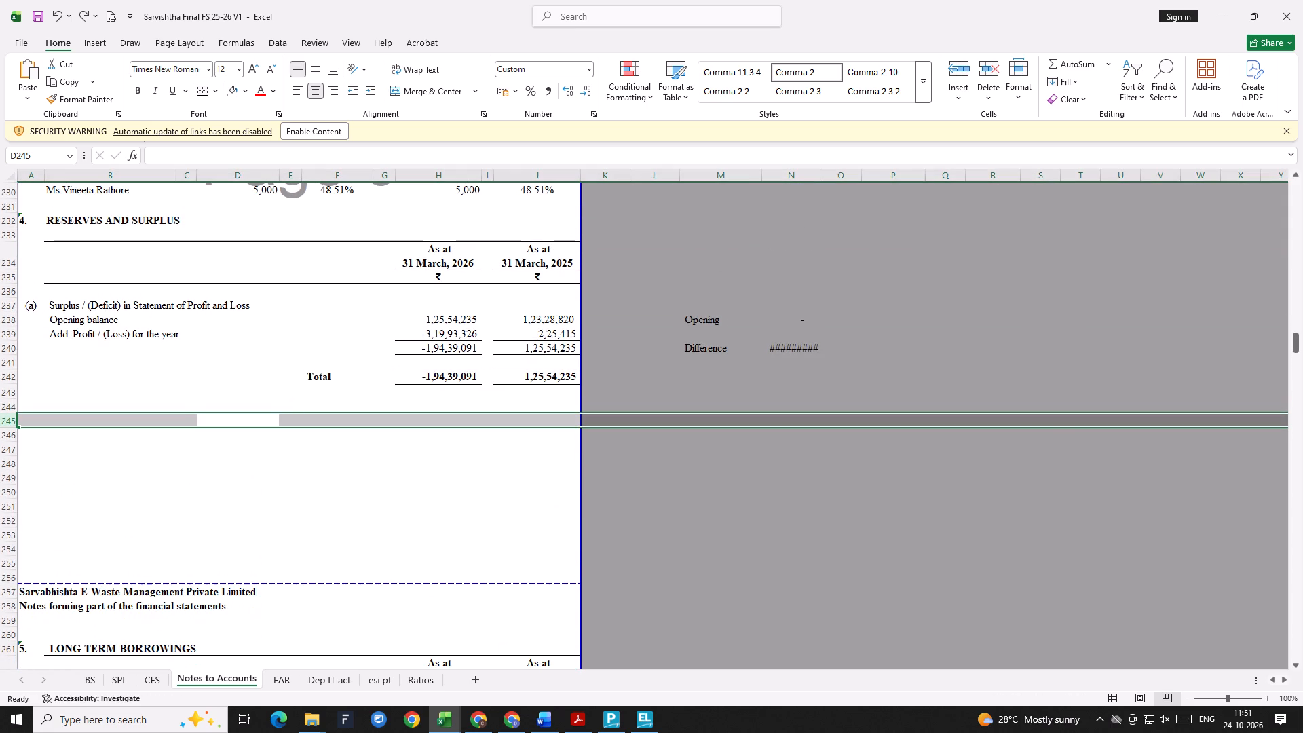
click(267, 403)
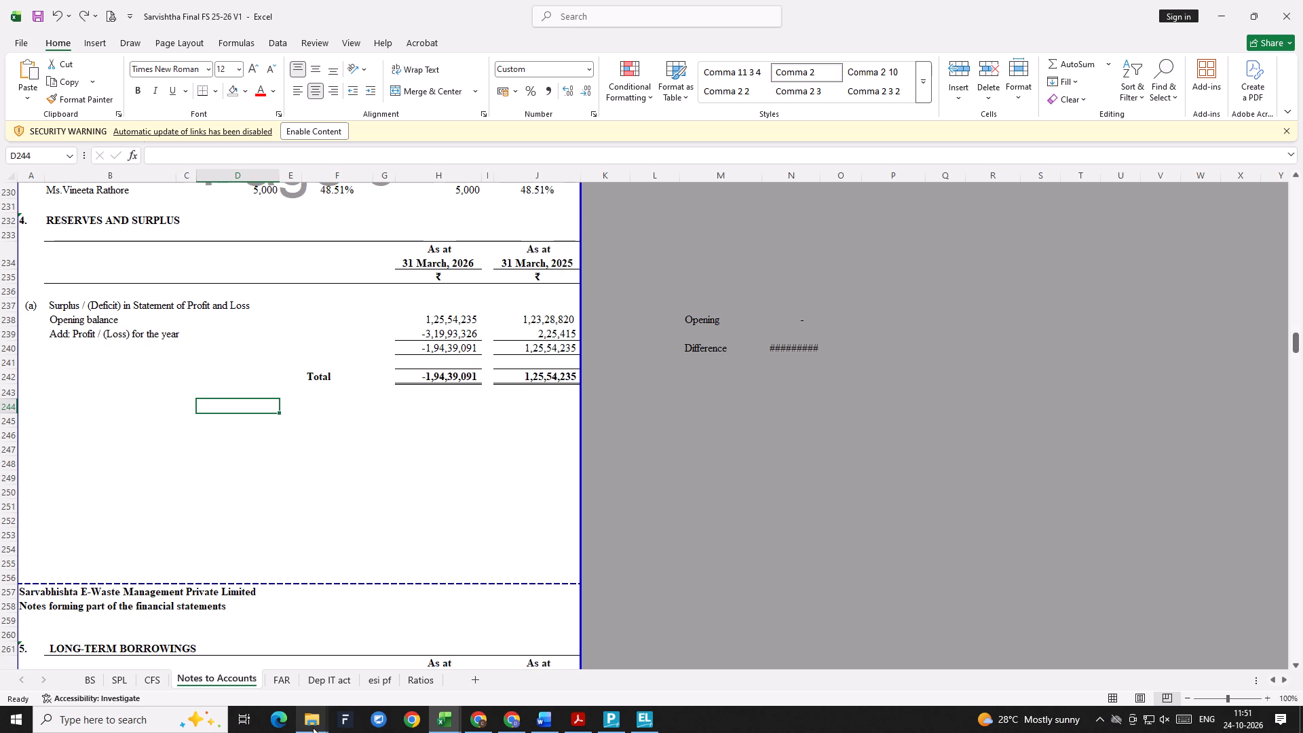
Switch to File Explorer, view the New updated data folder, and bring up the other open folder windows.
click(313, 726)
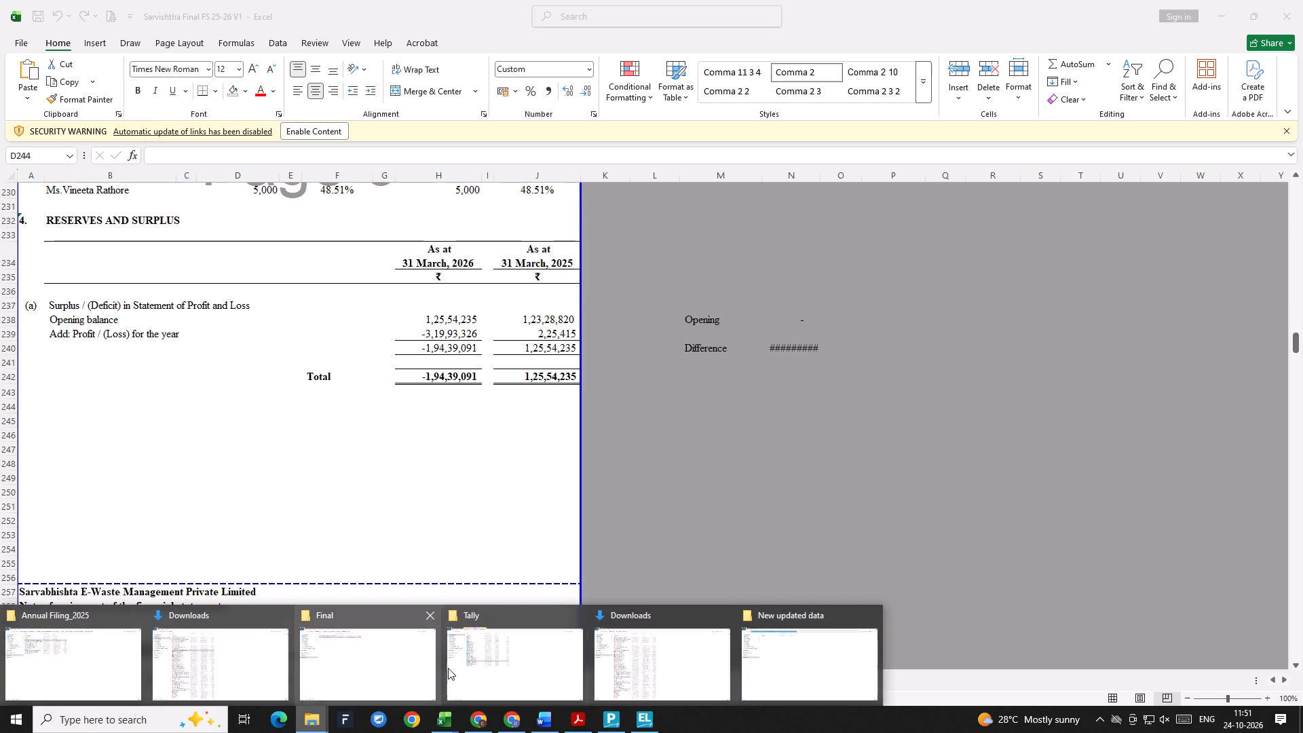
click(776, 666)
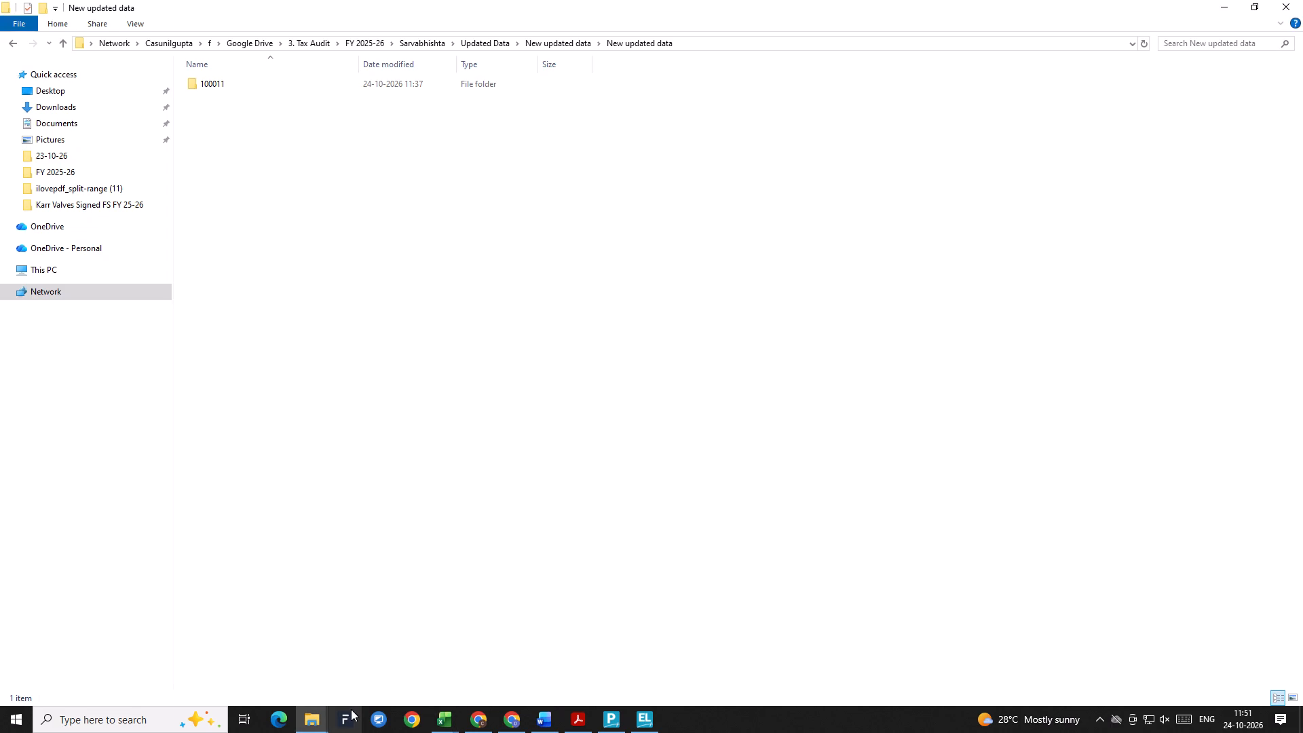
click(307, 718)
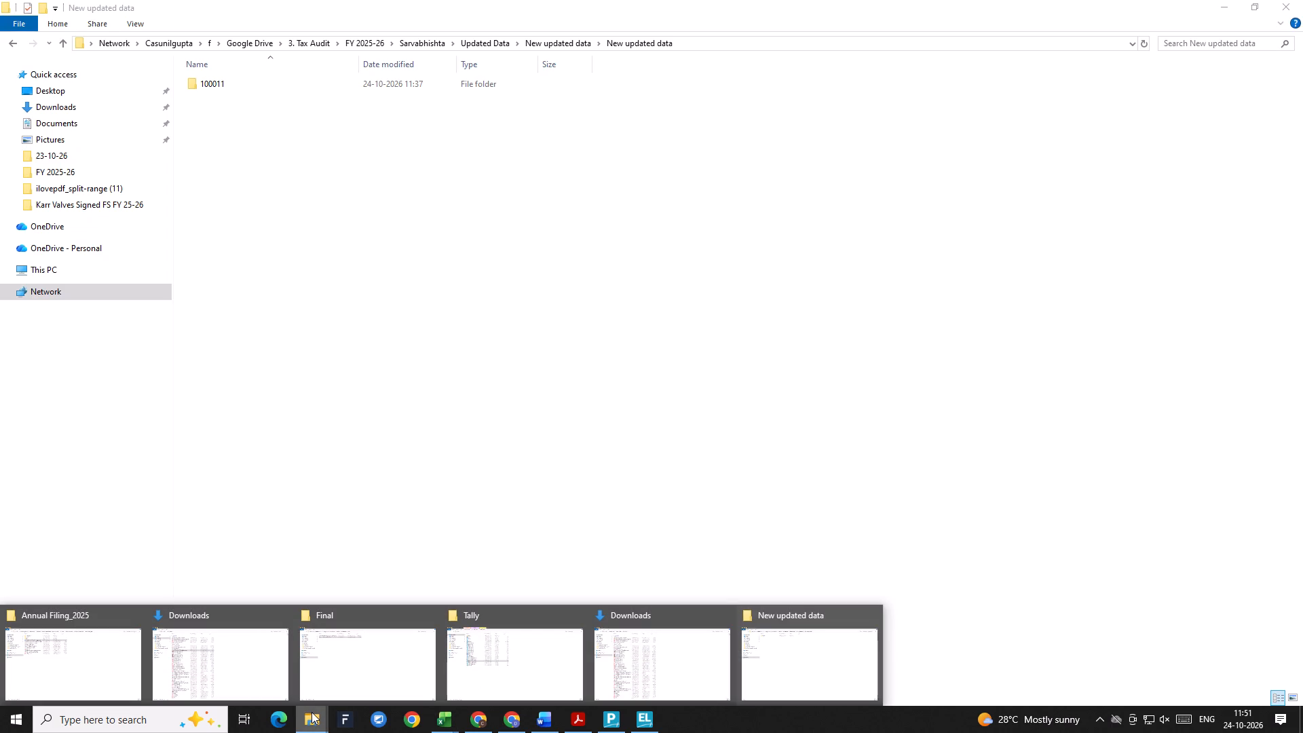